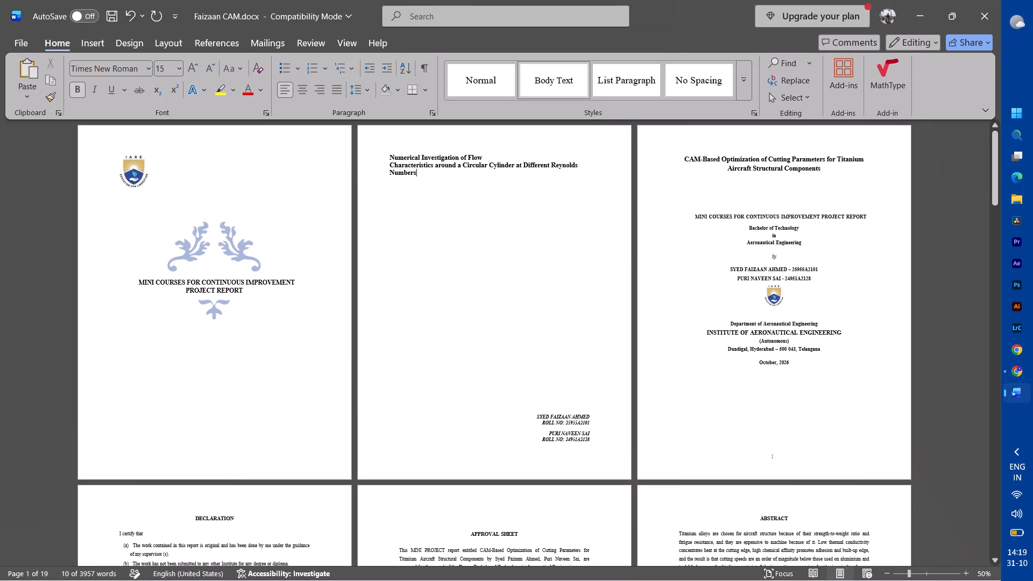
# Centre the whole project title "Numerical Investigation of Flow Characteristics around a Circular Cylinder at Different Reynolds Numbers" on page 2.
pyautogui.hotkey('ctrl', 'shift', 'Up')
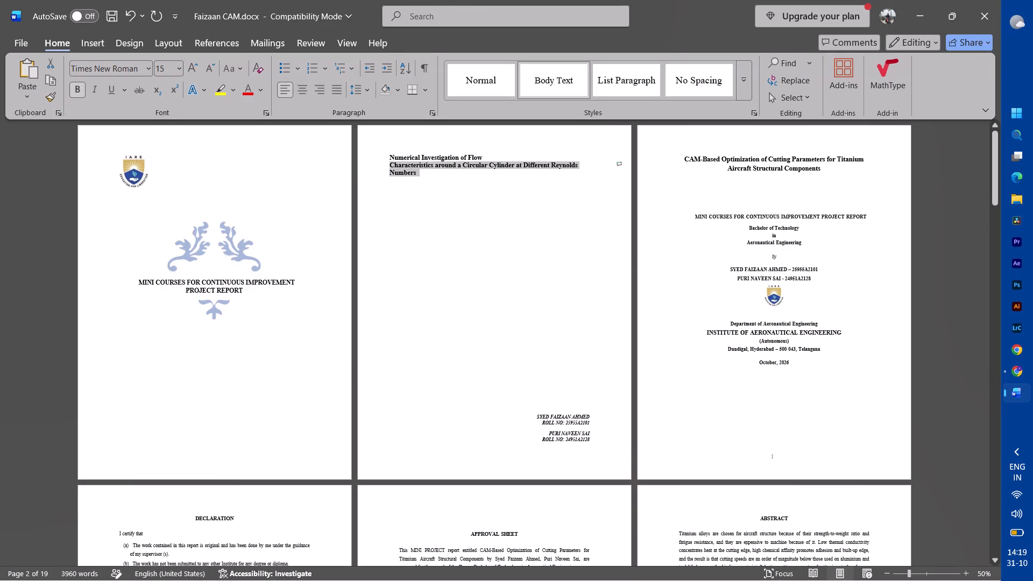
pyautogui.hotkey('ctrl', 'shift', 'Up')
pyautogui.click(302, 88)
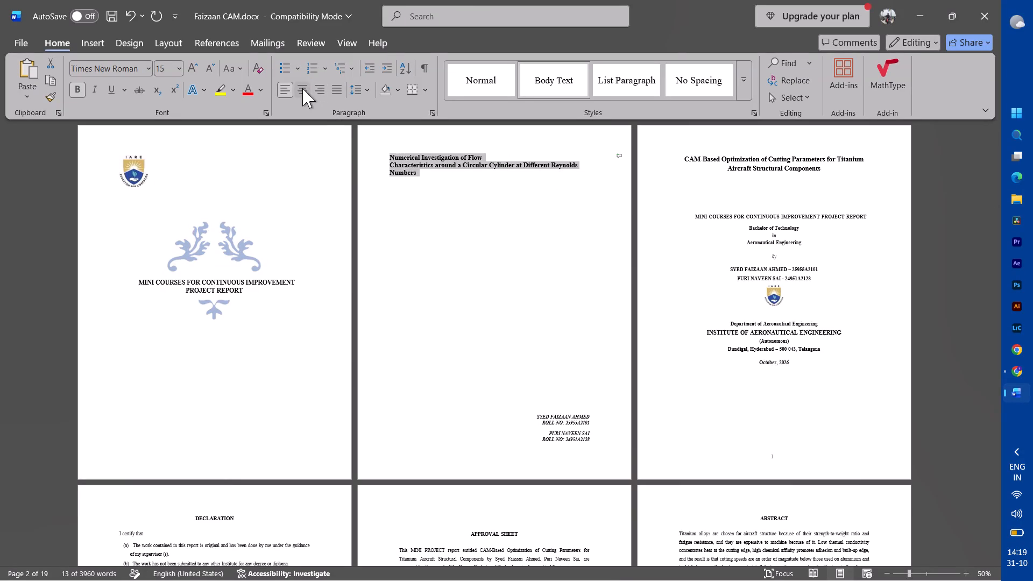
# Join the page 2 title into one paragraph, with a single space between "Flow" and "Characteristics" and before "Cylinder".
pyautogui.press('Up')
pyautogui.press('Down')
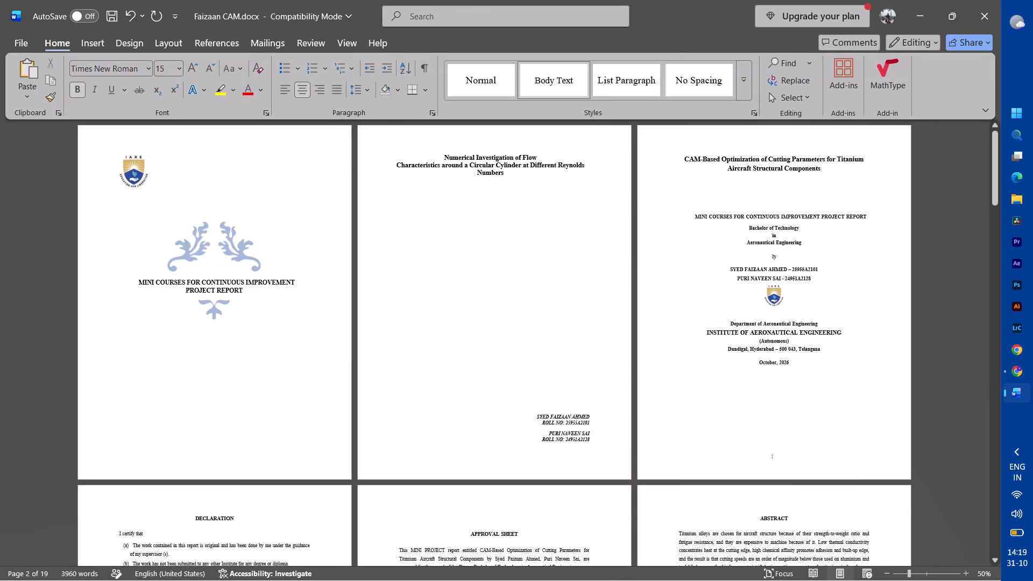
pyautogui.press('Home')
pyautogui.press('BackSpace')
pyautogui.press('BackSpace')
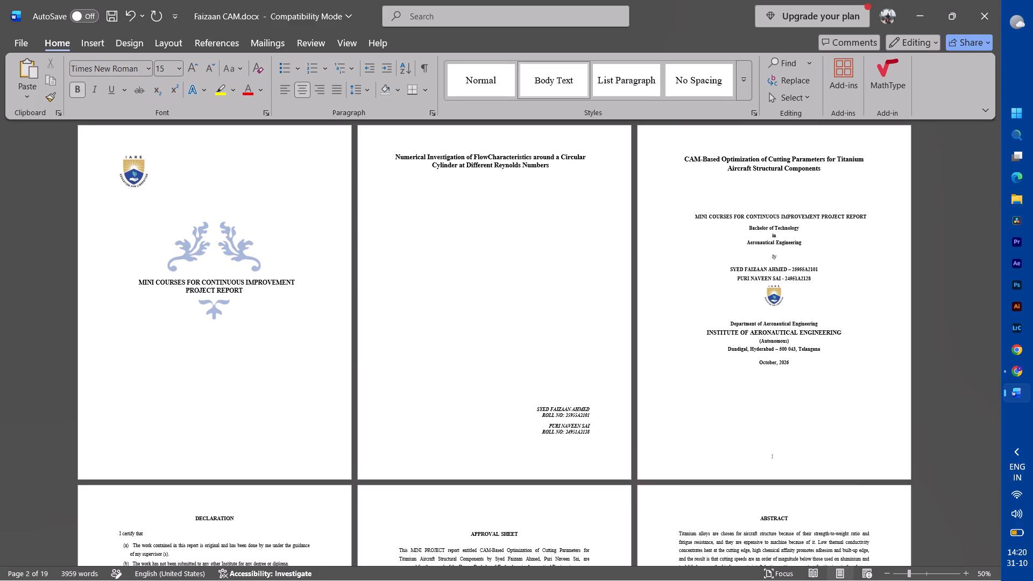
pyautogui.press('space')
pyautogui.press('Down')
pyautogui.press('Left')
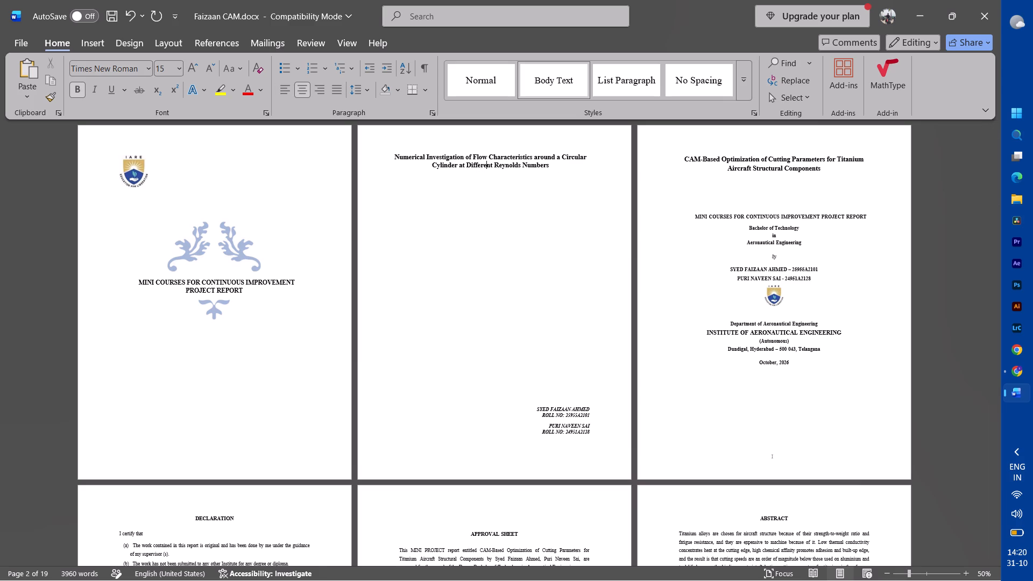
pyautogui.press('Home')
pyautogui.press('BackSpace')
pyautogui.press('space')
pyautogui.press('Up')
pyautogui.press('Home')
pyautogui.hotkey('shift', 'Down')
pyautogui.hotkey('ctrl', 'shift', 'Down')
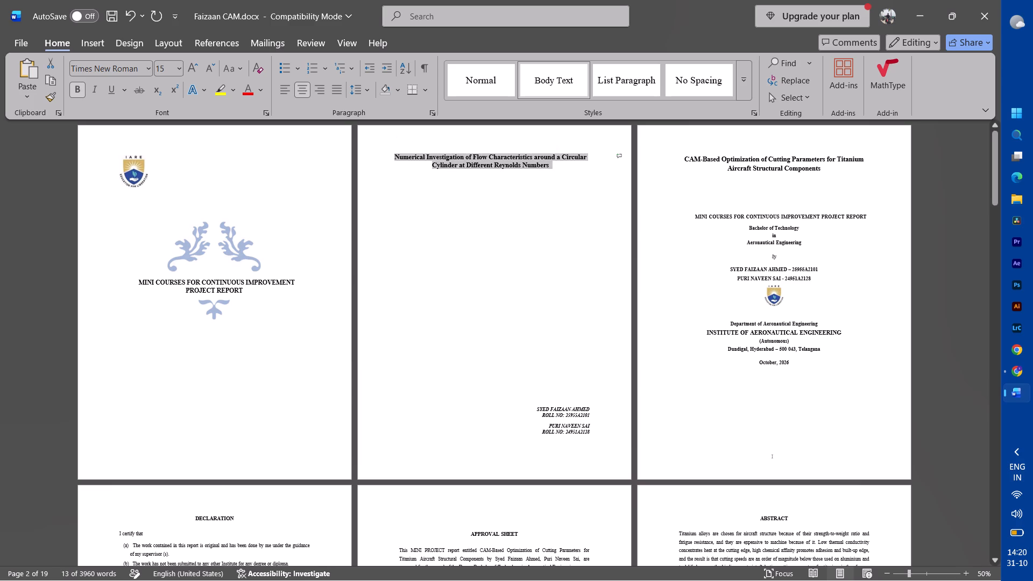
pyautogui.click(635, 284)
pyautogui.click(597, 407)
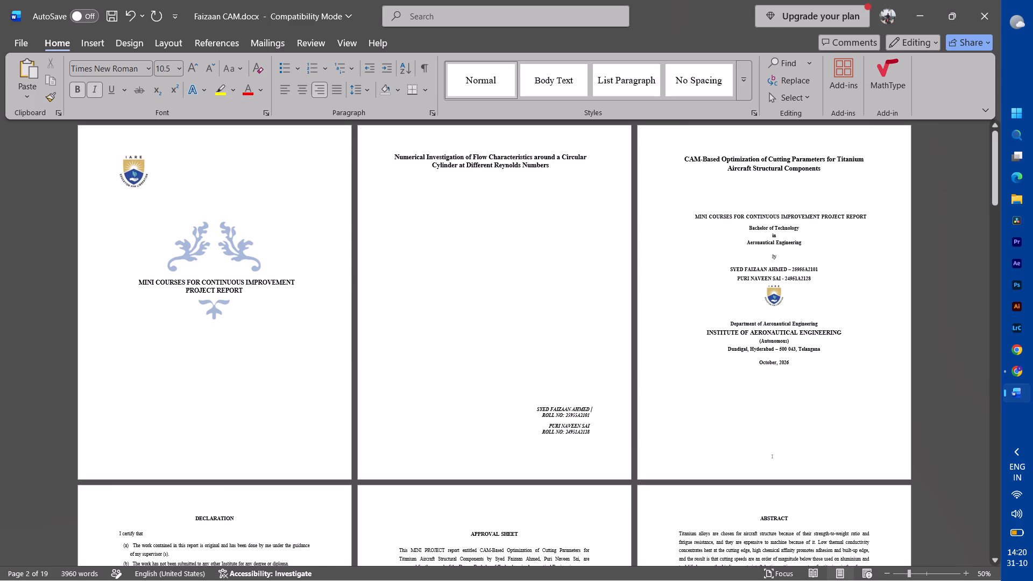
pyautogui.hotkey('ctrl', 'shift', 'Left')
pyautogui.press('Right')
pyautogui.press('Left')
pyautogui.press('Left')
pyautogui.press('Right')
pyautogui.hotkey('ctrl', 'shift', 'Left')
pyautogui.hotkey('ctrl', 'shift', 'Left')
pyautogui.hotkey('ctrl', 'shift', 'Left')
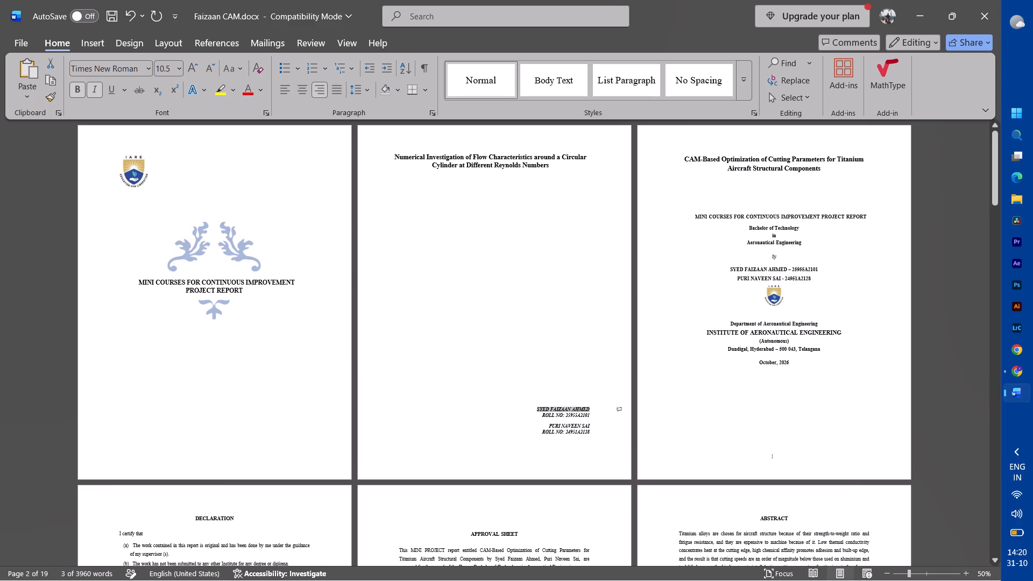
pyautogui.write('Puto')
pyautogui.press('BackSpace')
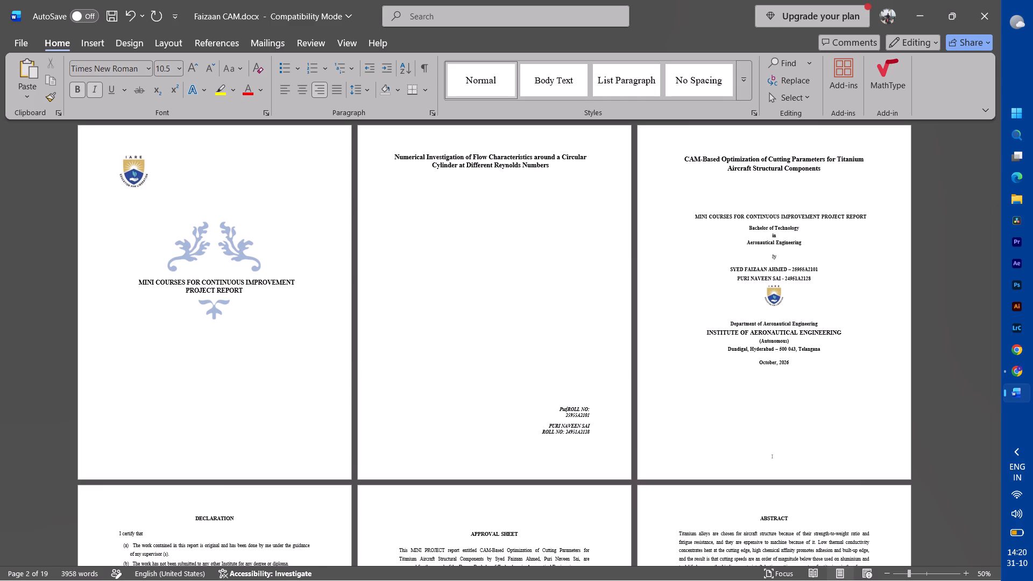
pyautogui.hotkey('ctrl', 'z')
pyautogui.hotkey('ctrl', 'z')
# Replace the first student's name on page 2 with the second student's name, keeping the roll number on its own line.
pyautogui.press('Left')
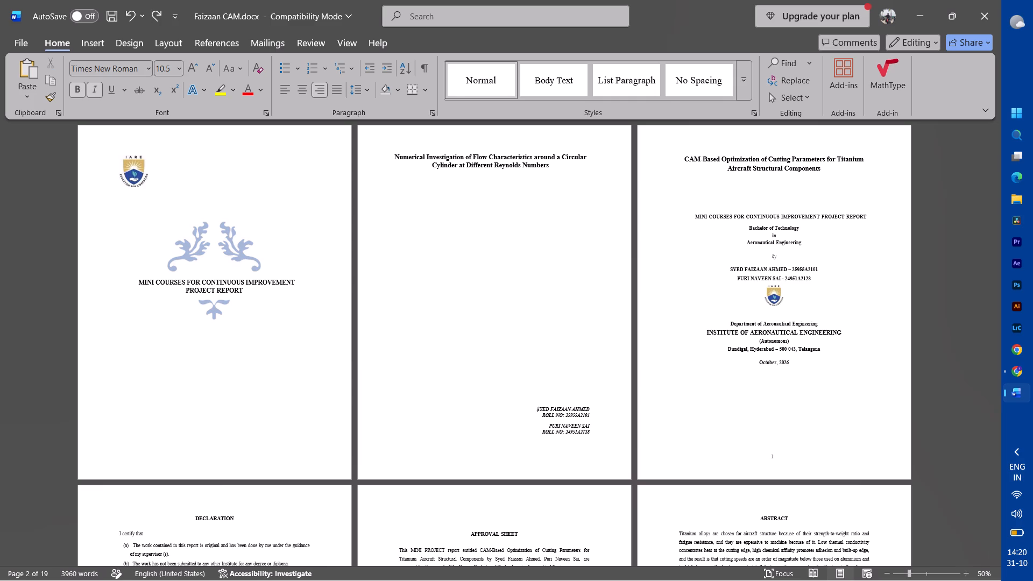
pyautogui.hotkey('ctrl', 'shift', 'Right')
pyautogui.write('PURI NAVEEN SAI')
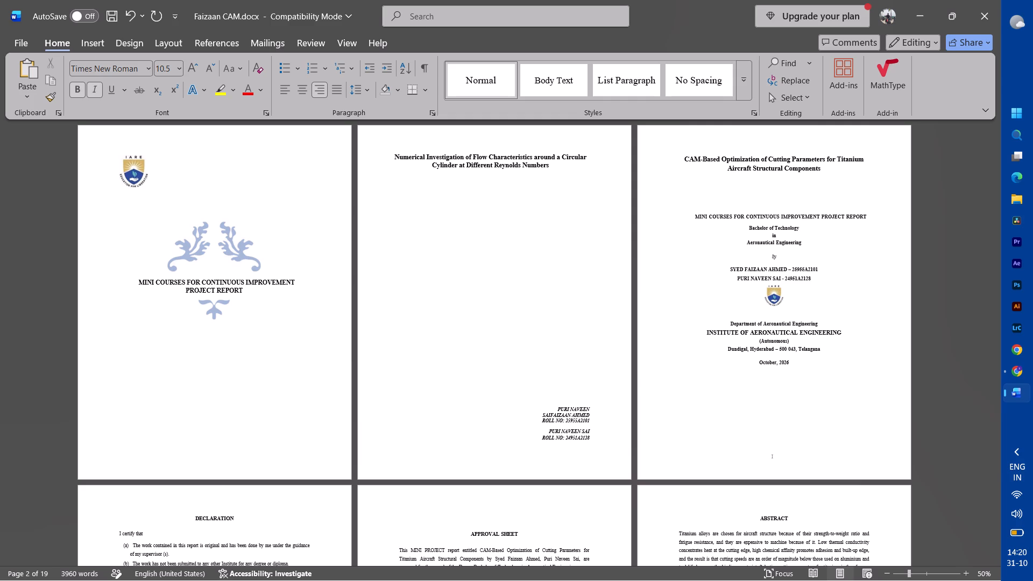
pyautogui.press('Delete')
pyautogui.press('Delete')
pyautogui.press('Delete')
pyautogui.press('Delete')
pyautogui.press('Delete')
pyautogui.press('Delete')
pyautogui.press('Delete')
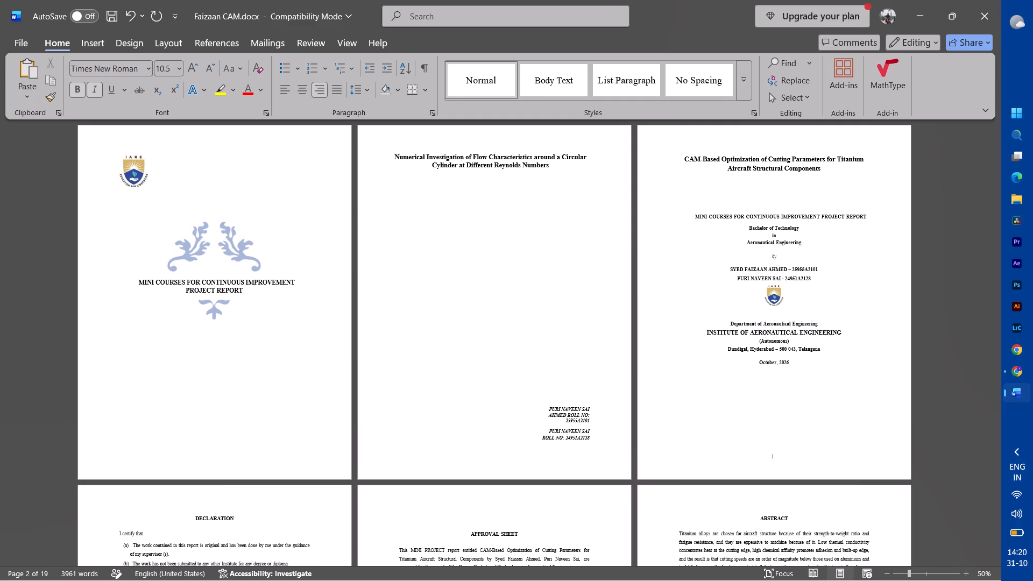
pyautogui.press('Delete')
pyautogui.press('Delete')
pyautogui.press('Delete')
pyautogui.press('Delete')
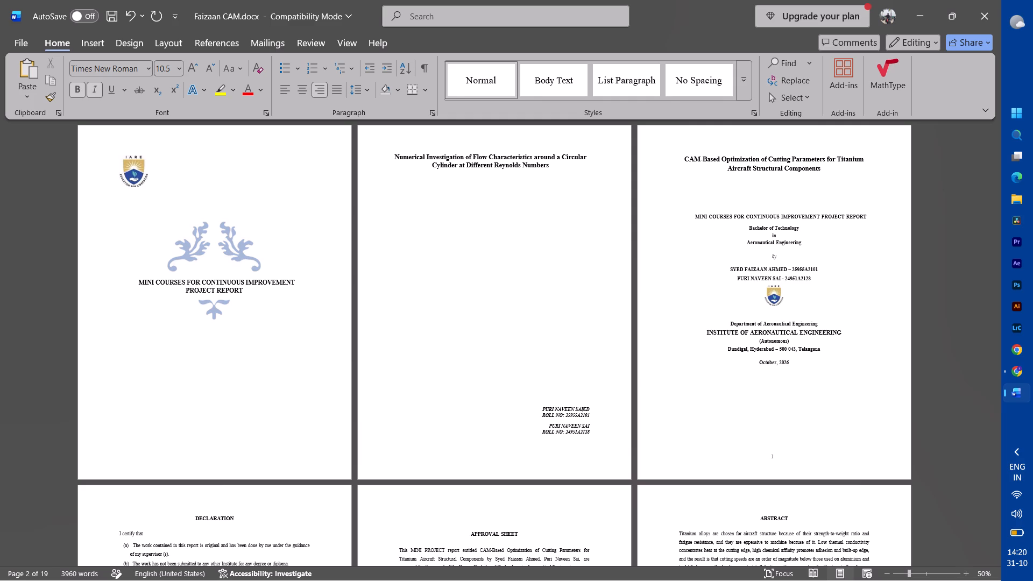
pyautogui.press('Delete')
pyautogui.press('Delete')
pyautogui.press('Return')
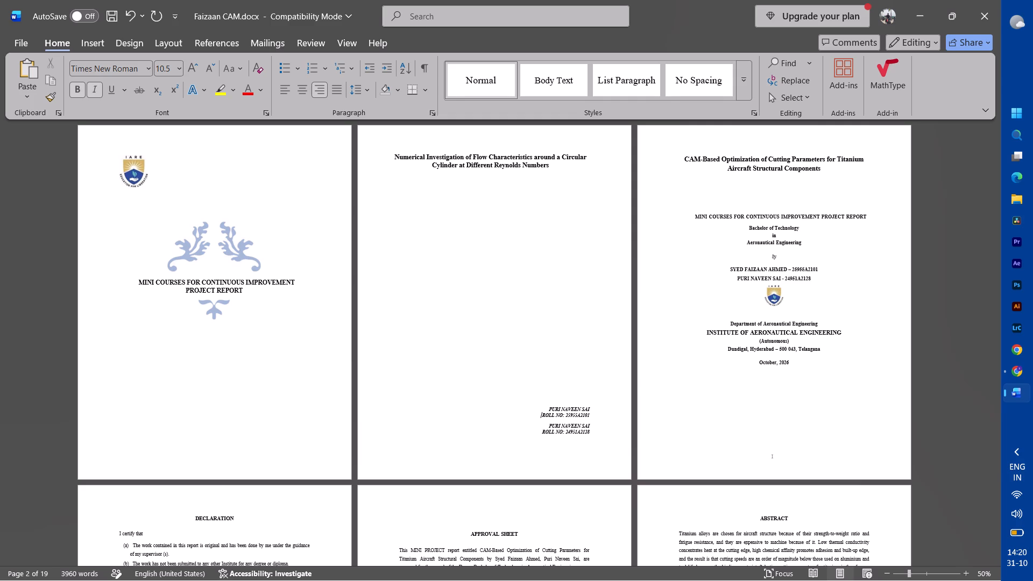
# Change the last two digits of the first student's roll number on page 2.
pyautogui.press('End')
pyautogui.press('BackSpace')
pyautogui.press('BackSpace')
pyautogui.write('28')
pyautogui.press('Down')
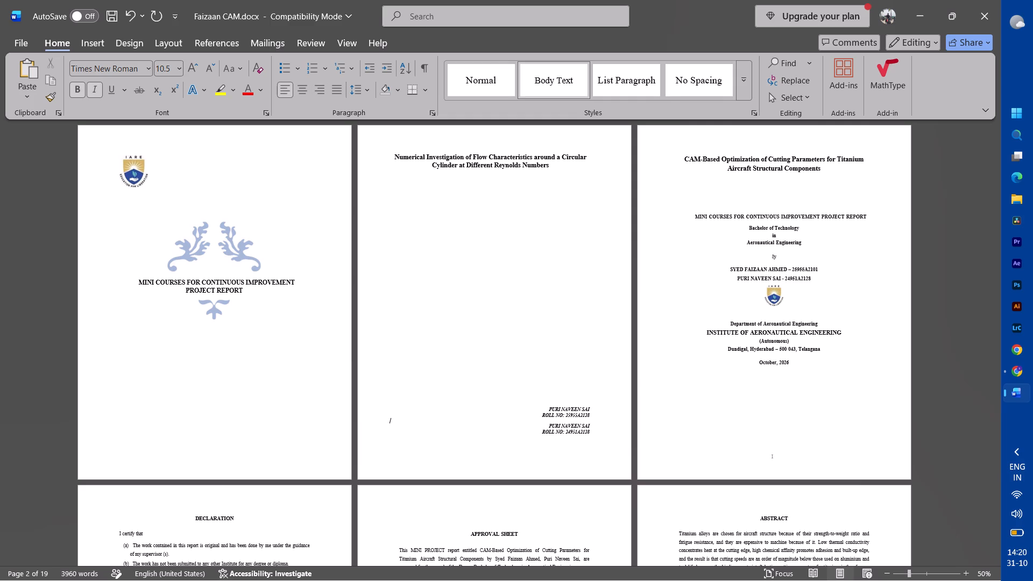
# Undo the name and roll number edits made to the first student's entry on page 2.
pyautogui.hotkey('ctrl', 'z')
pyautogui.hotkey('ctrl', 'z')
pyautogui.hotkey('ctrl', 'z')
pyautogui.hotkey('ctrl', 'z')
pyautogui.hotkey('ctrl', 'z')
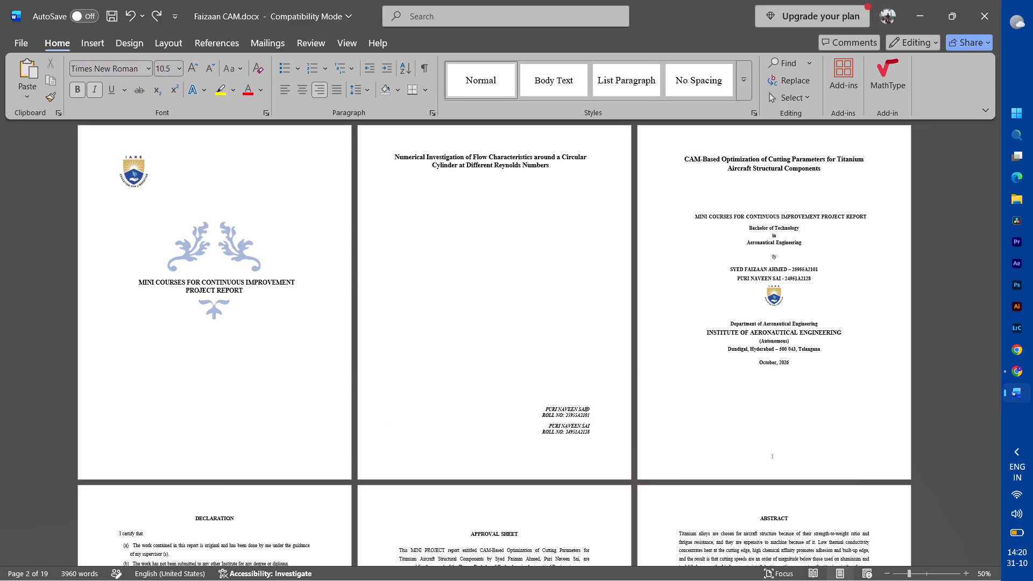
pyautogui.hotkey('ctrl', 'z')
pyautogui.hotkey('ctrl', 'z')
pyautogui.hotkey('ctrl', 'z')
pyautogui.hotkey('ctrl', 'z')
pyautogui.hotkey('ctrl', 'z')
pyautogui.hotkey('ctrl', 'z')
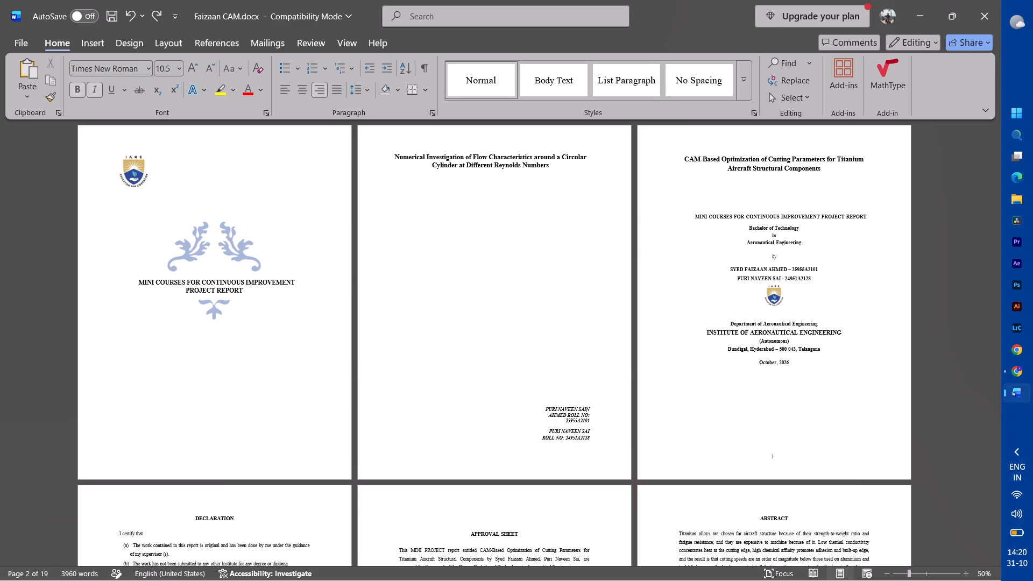
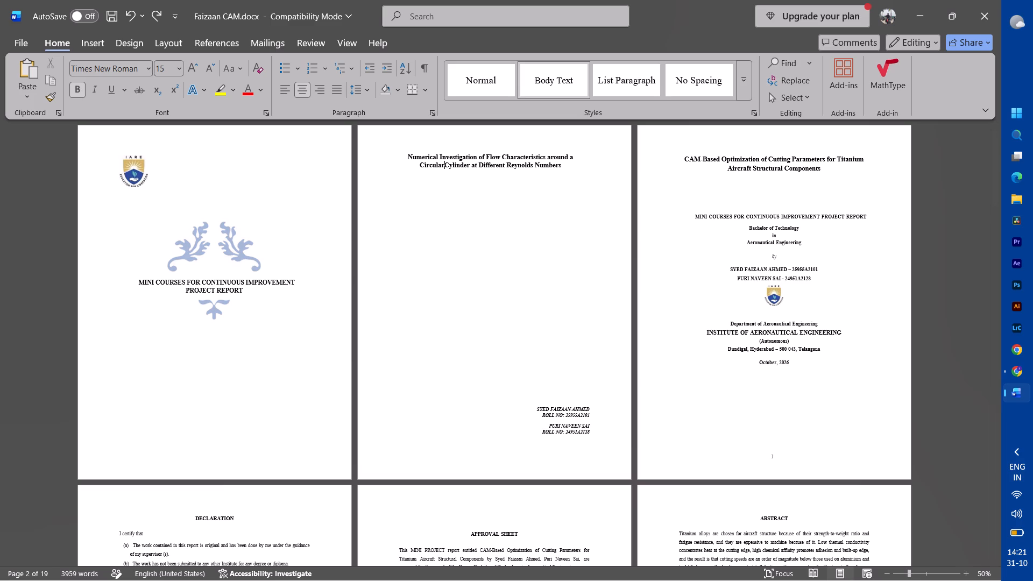
# Replace the first student's name on page 2 with the new student's name from the project details.
pyautogui.scroll(-3, 598, 410)
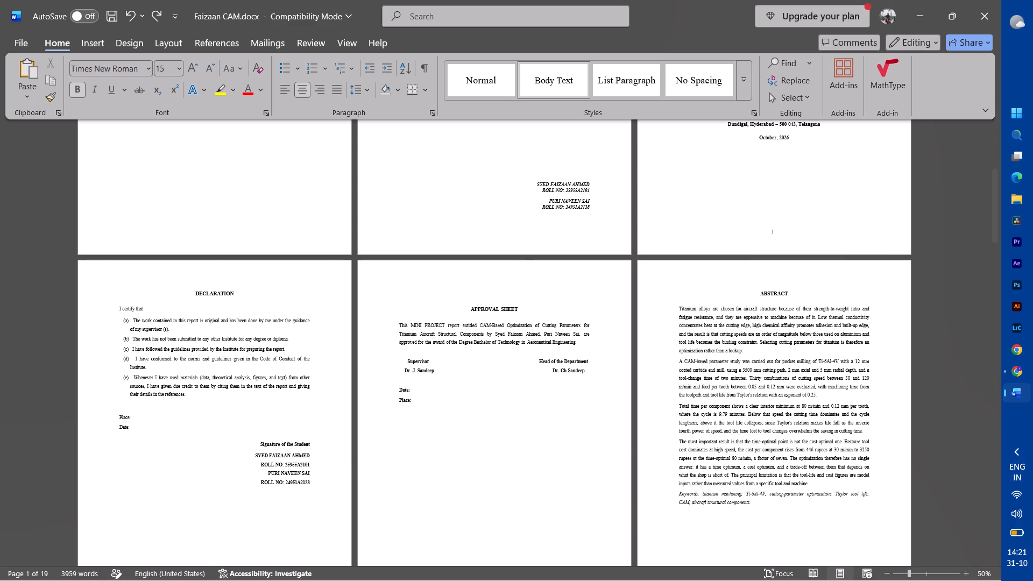
pyautogui.click(592, 183)
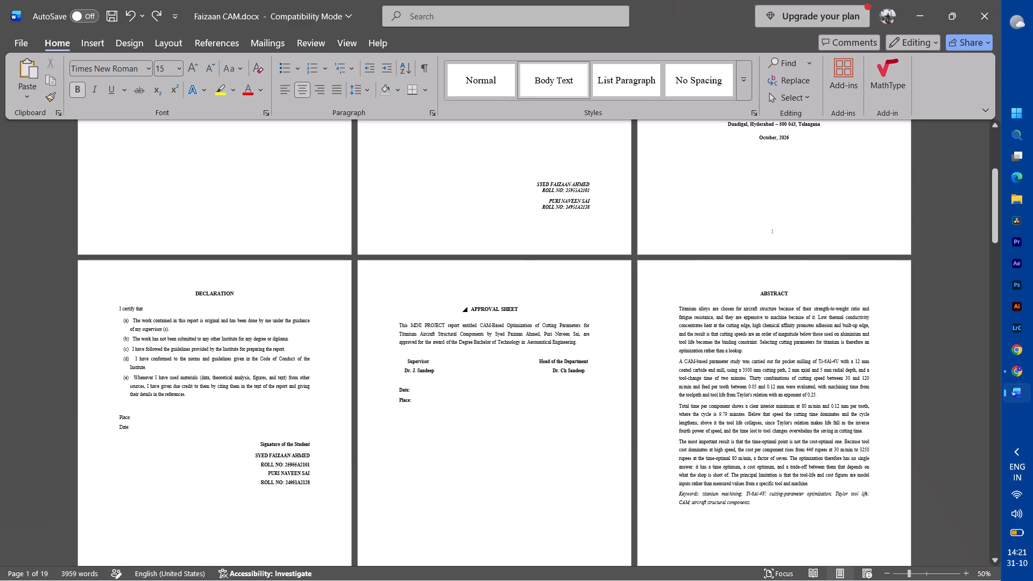
pyautogui.press('Left')
pyautogui.hotkey('ctrl', 'shift', 'Left')
pyautogui.hotkey('ctrl', 'shift', 'Left')
pyautogui.hotkey('ctrl', 'shift', 'Left')
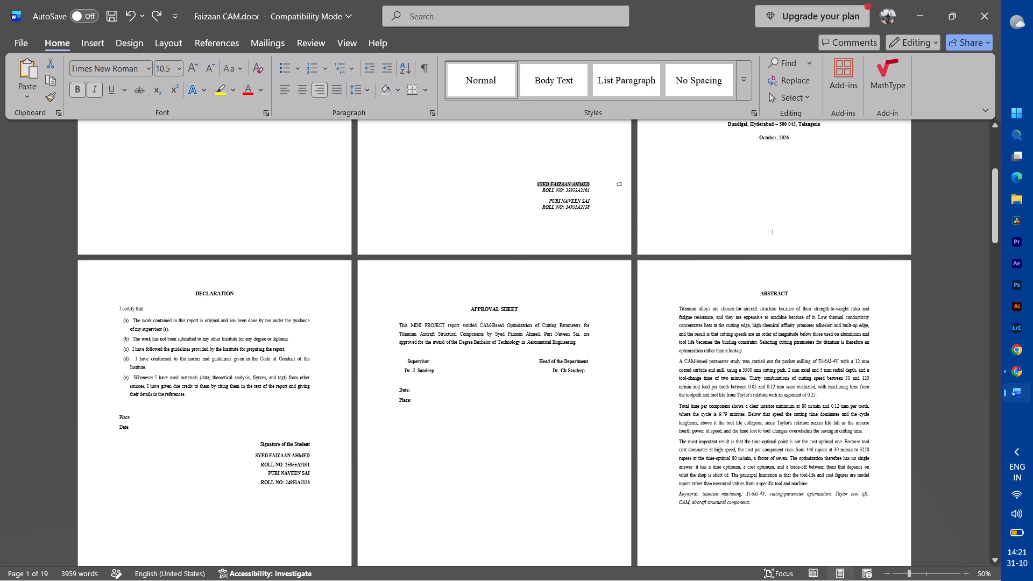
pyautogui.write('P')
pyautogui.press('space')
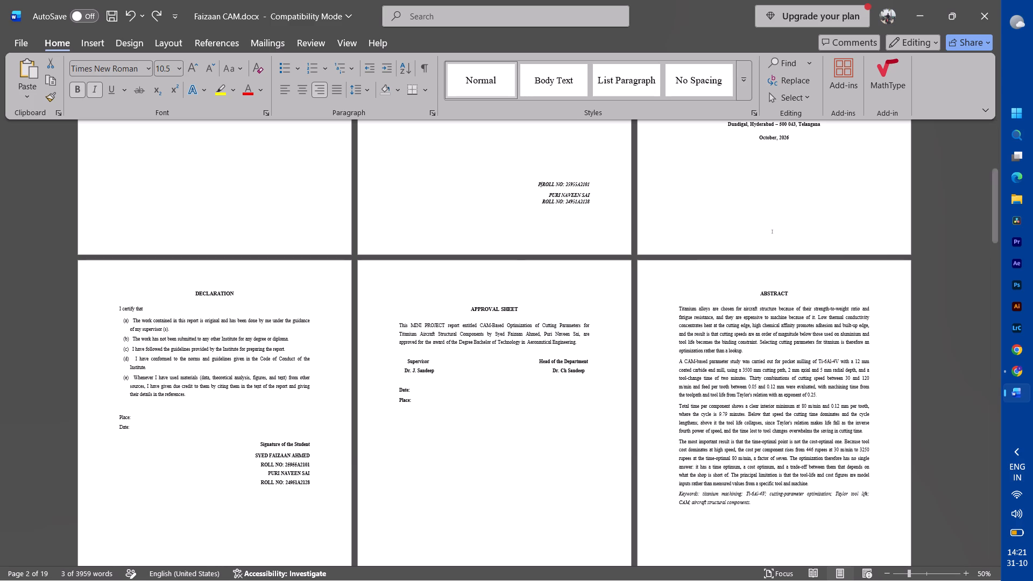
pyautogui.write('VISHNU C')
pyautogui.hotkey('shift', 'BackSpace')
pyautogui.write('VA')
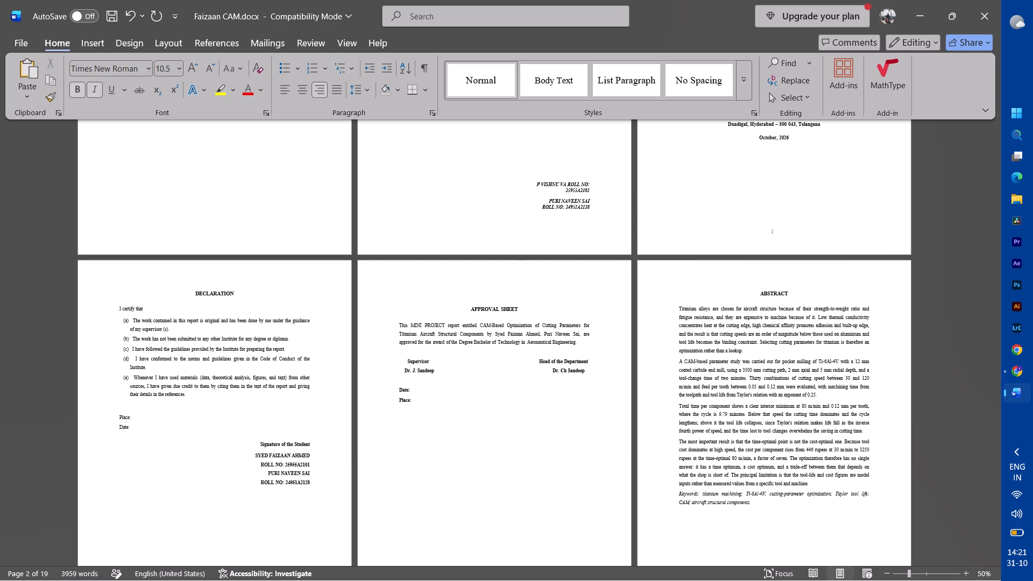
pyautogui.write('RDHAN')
# Change the last two digits of the first student's roll number on page 2 to match the new student.
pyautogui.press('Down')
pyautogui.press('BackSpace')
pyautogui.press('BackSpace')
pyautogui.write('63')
# Copy the page 2 title "Numerical Investigation of Flow Characteristics" over the CAM-based optimization title on page 3.
pyautogui.scroll(1, 592, 183)
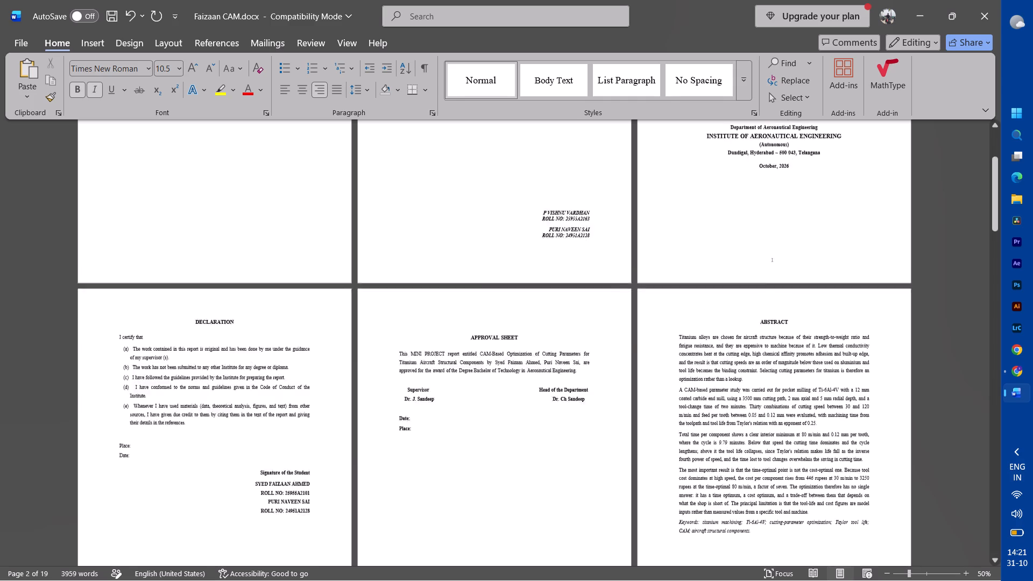
pyautogui.scroll(3, 592, 183)
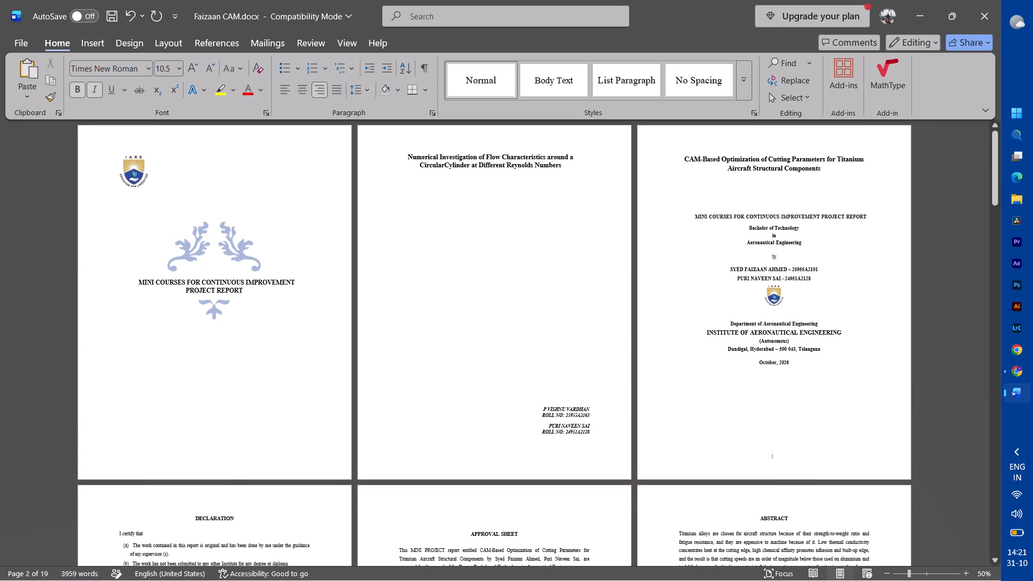
pyautogui.click(561, 167)
pyautogui.hotkey('ctrl', 'shift', 'Up')
pyautogui.hotkey('ctrl', 'c')
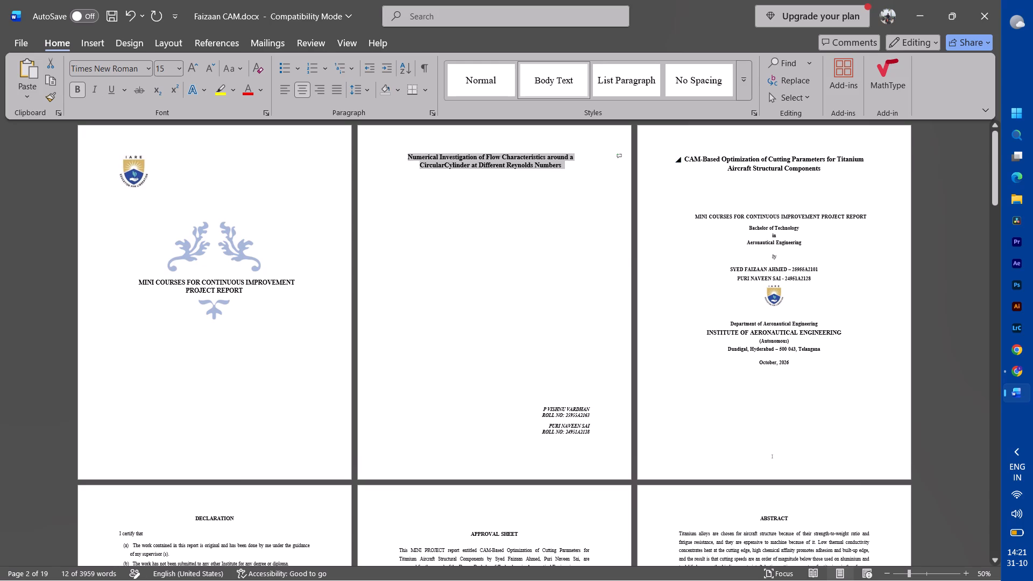
pyautogui.click(824, 172)
pyautogui.hotkey('ctrl', 'shift', 'Up')
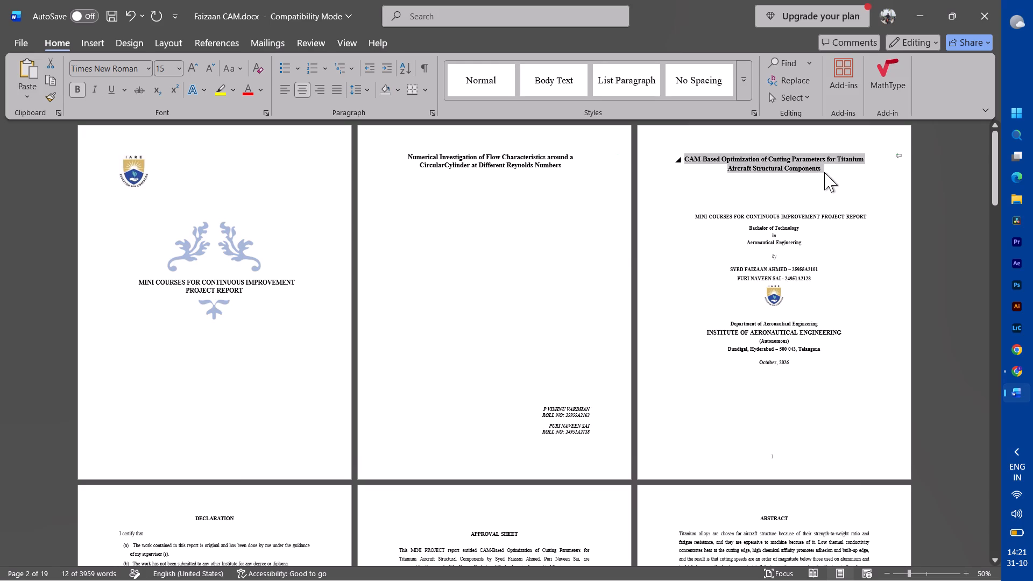
pyautogui.hotkey('ctrl', 'v')
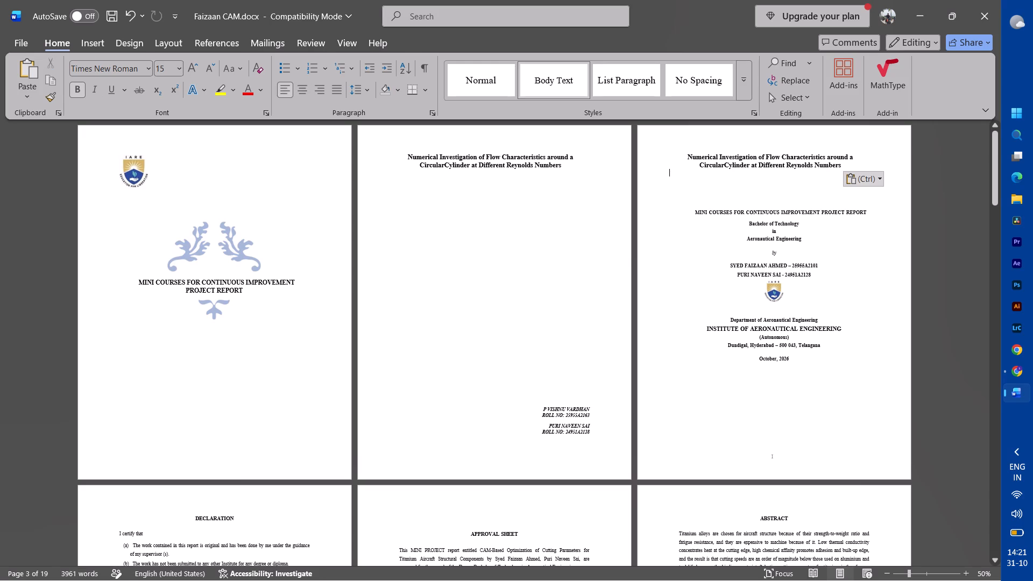
# Change the last two digits of the first student's roll number on page 3 to match page 2.
pyautogui.click(819, 264)
pyautogui.press('BackSpace')
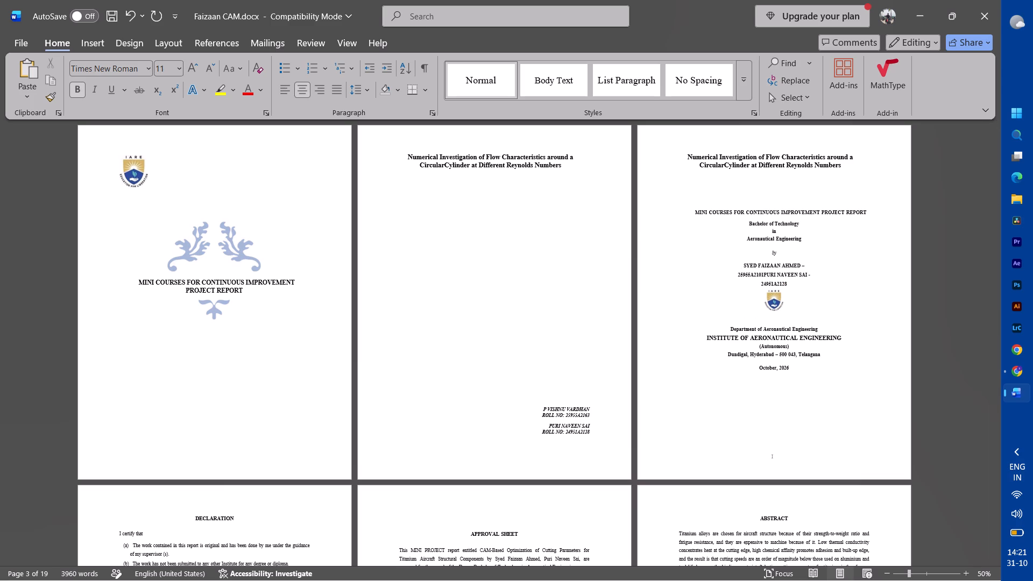
pyautogui.hotkey('ctrl', 'z')
pyautogui.press('Left')
pyautogui.press('BackSpace')
pyautogui.press('BackSpace')
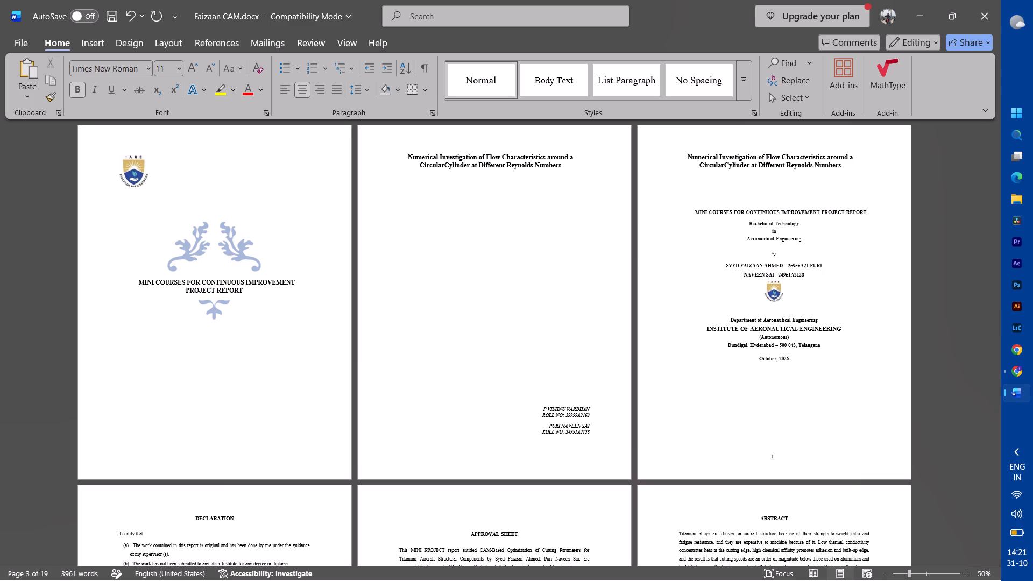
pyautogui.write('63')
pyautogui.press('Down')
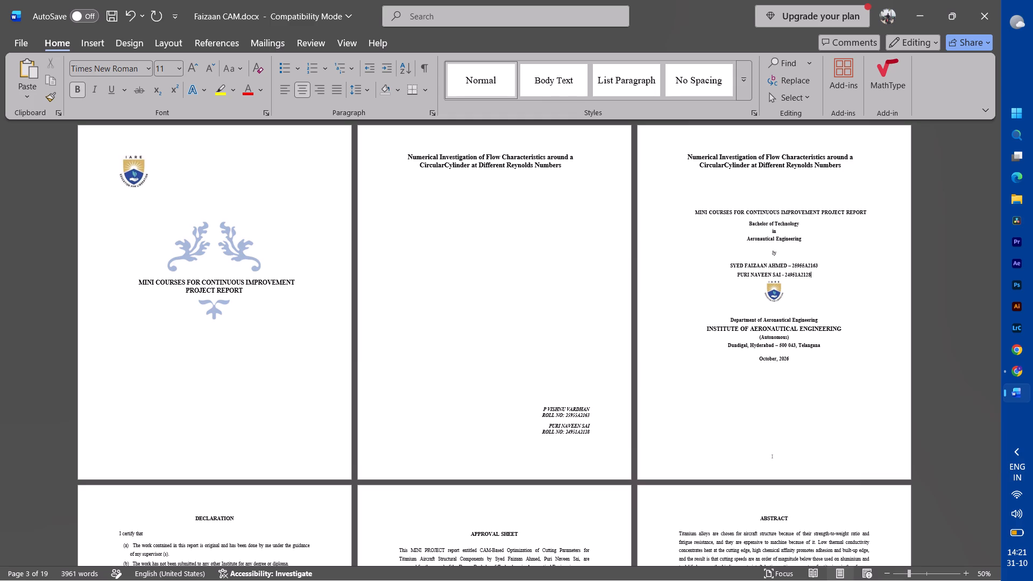
# Replace the first student's name on page 3 with the new student's name, keeping the dash and roll number.
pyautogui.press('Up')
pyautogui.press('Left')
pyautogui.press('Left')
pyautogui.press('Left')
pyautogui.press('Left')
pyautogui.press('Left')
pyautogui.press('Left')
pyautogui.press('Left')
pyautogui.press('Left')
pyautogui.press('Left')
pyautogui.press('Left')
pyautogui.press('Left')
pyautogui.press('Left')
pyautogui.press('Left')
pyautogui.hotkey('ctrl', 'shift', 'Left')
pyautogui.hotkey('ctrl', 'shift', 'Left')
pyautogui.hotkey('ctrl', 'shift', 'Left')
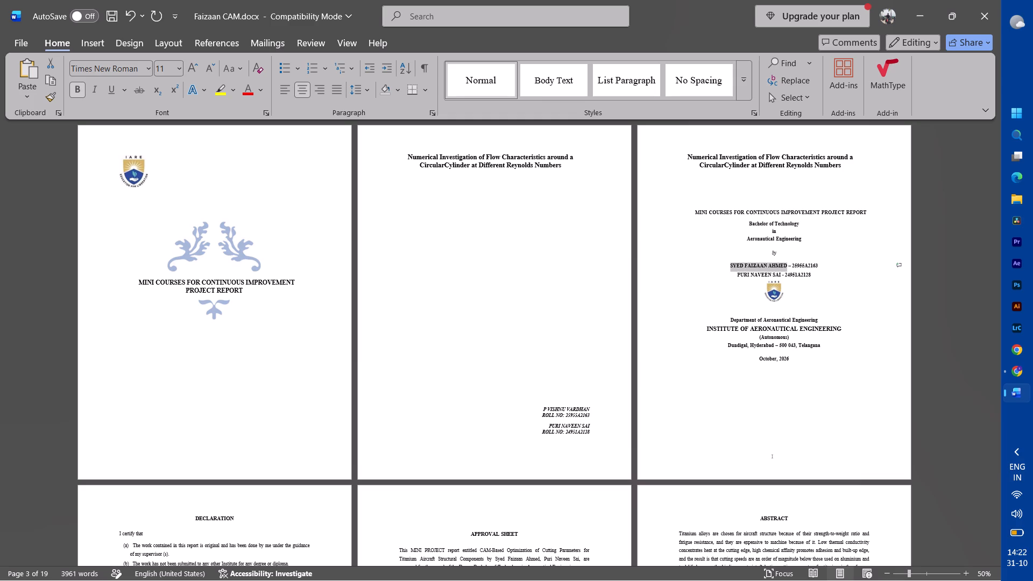
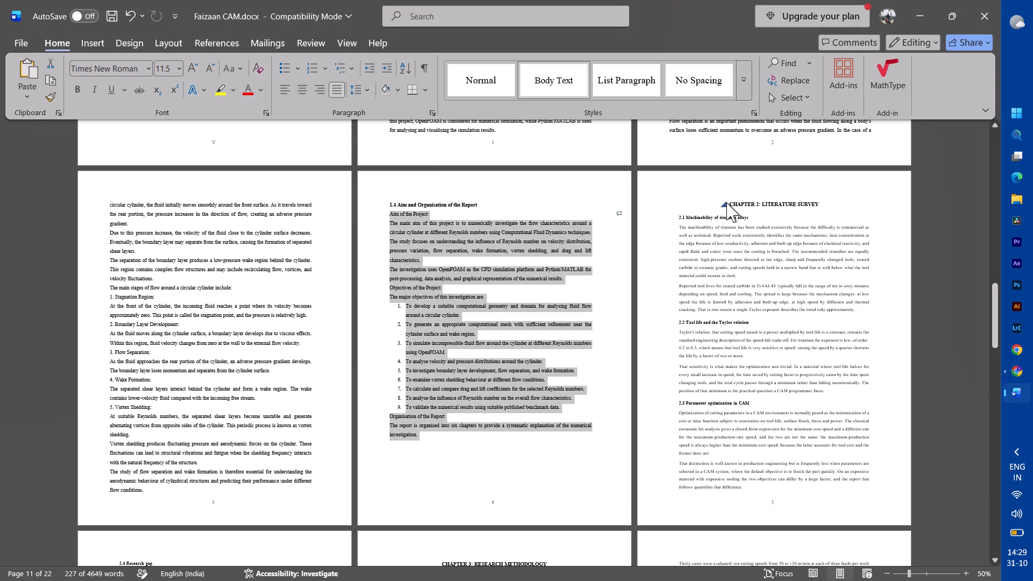
pyautogui.moveTo(731, 202); pyautogui.dragTo(714, 526)
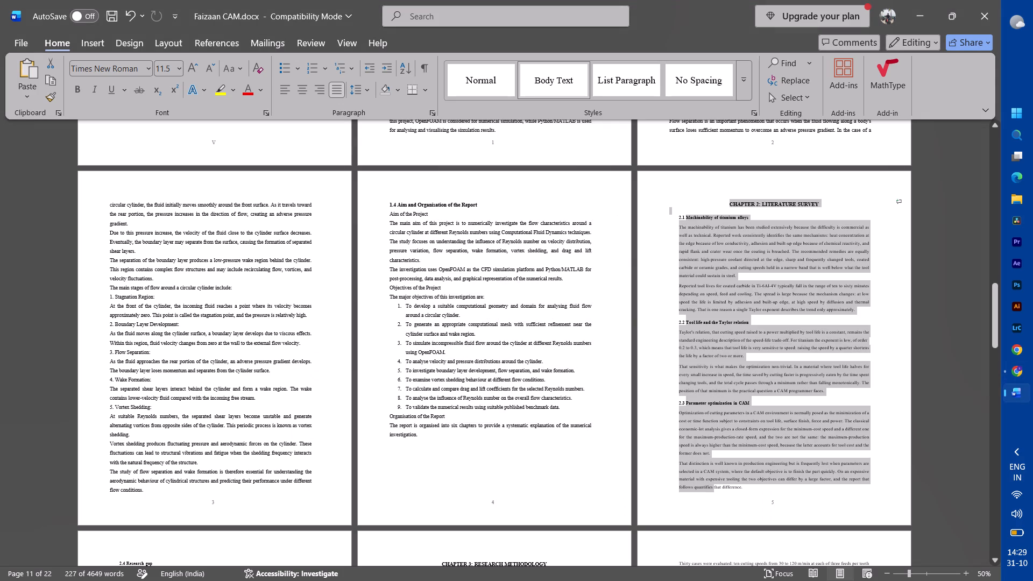
pyautogui.moveTo(714, 526); pyautogui.dragTo(278, 574)
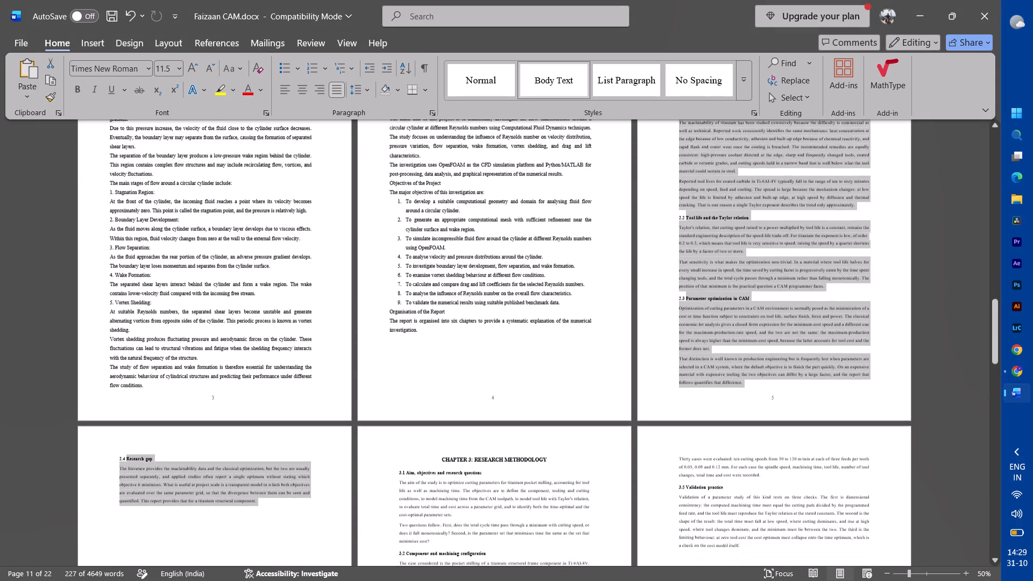
pyautogui.moveTo(278, 574); pyautogui.dragTo(284, 507)
pyautogui.hotkey('ctrl', 'v')
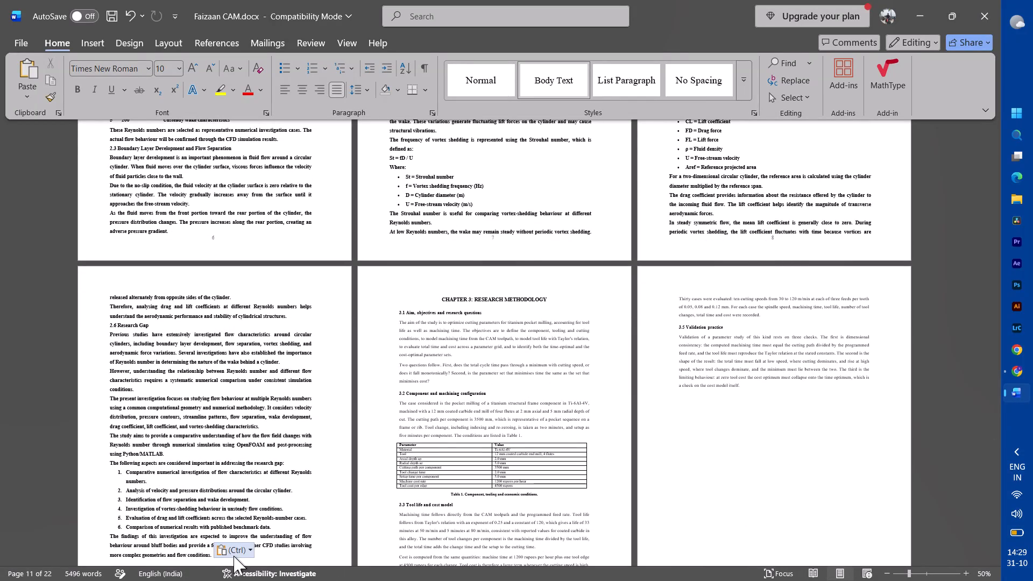
pyautogui.click(234, 556)
pyautogui.click(285, 513)
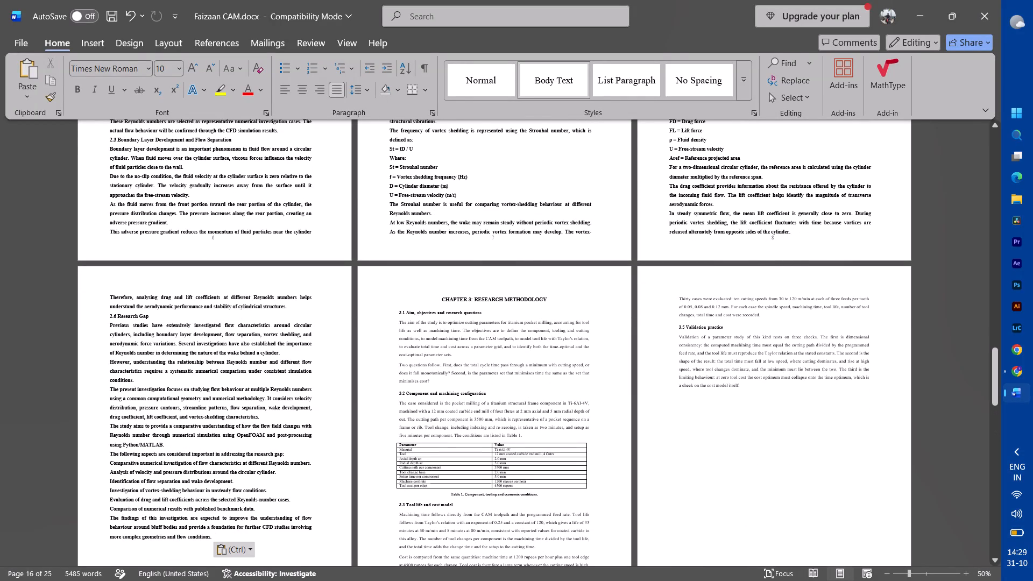
# Centre the "CHAPTER 2: LITERATURE SURVEY" heading.
pyautogui.scroll(7, 676, 386)
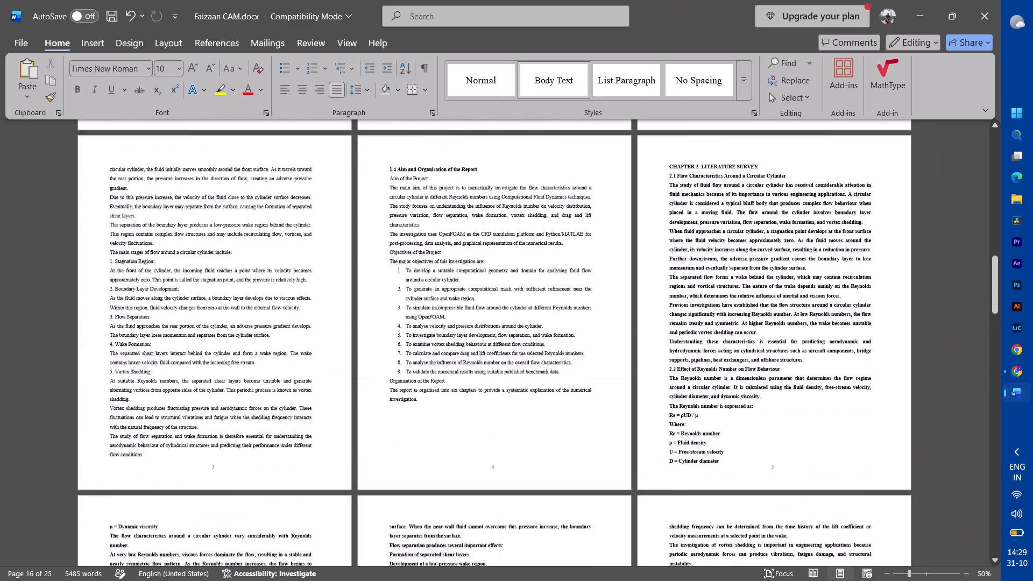
pyautogui.scroll(1, 676, 386)
pyautogui.scroll(-2, 676, 386)
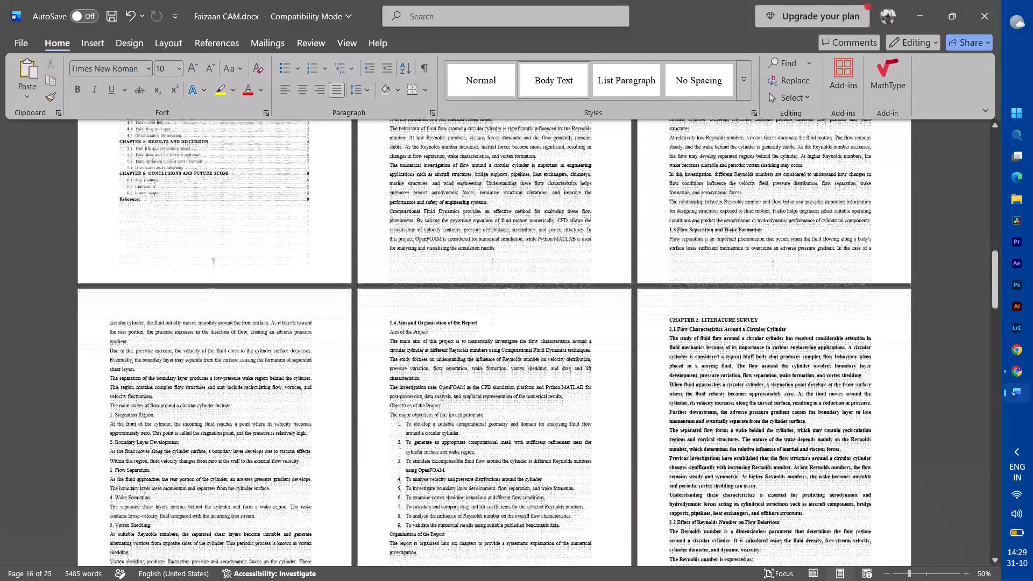
pyautogui.click(762, 317)
pyautogui.hotkey('ctrl', 'shift', 'Left')
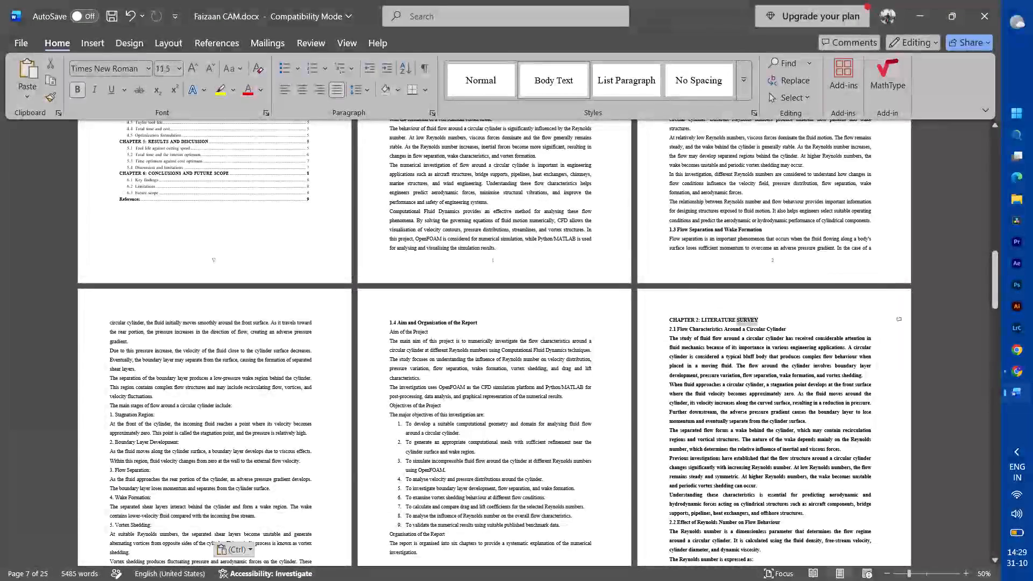
pyautogui.hotkey('ctrl', 'shift', 'Left')
pyautogui.hotkey('ctrl', 'shift', 'Left')
pyautogui.hotkey('ctrl', 'shift', 'Left')
pyautogui.hotkey('ctrl', 'shift', 'Up')
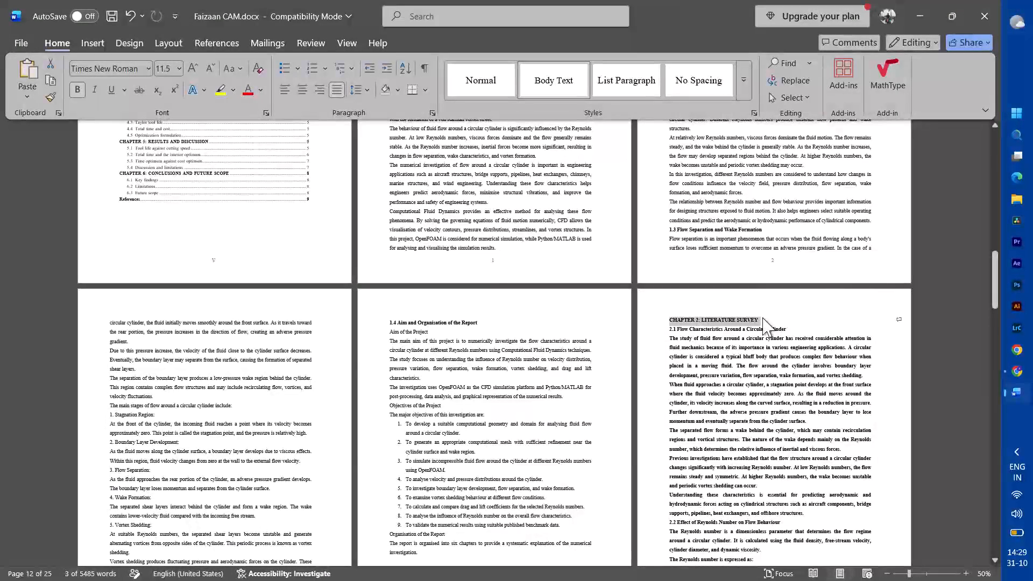
pyautogui.hotkey('ctrl', 'e')
# Remove the bold formatting from the body paragraphs under 2.1 Flow Characteristics Around a Circular Cylinder.
pyautogui.press('Down')
pyautogui.press('Down')
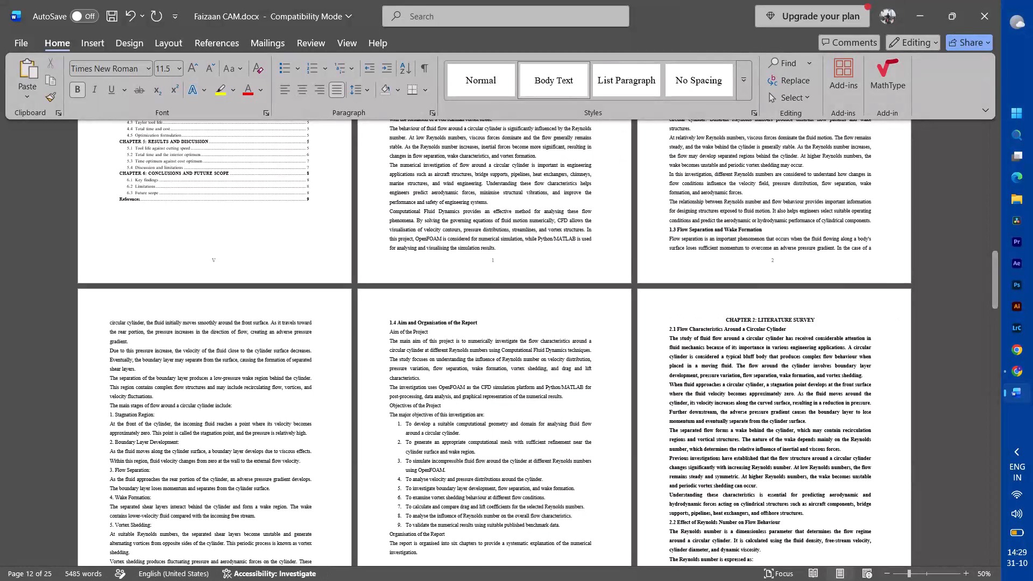
pyautogui.press('Home')
pyautogui.hotkey('ctrl', 'shift', 'Down')
pyautogui.hotkey('ctrl', 'shift', 'Down')
pyautogui.hotkey('ctrl', 'shift', 'Down')
pyautogui.hotkey('ctrl', 'shift', 'Down')
pyautogui.hotkey('ctrl', 'shift', 'Down')
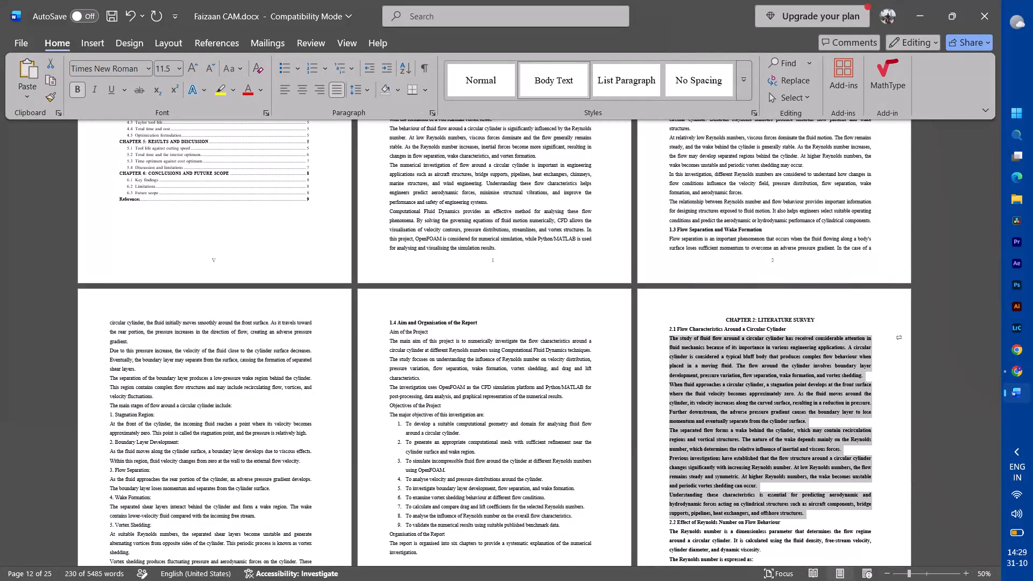
pyautogui.hotkey('ctrl', 'b')
# Remove the bold formatting from the body text, formula definitions and case list under 2.2 Effect of Reynolds Number on Flow Behaviour.
pyautogui.press('Down')
pyautogui.press('Down')
pyautogui.press('Home')
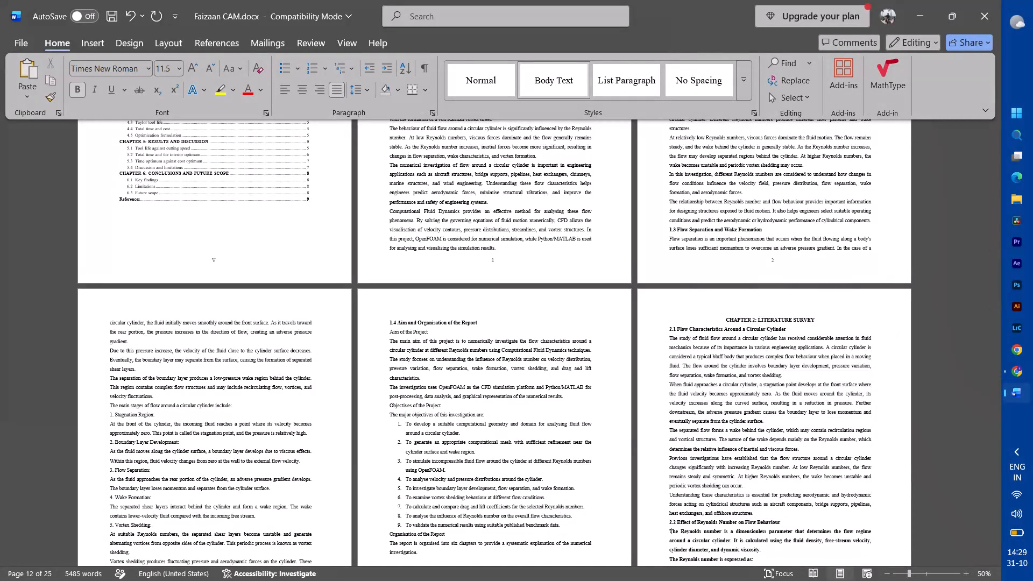
pyautogui.hotkey('ctrl', 'shift', 'Down')
pyautogui.hotkey('ctrl', 'shift', 'Down')
pyautogui.hotkey('ctrl', 'shift', 'Down')
pyautogui.hotkey('ctrl', 'shift', 'Down')
pyautogui.hotkey('ctrl', 'shift', 'Down')
pyautogui.hotkey('ctrl', 'shift', 'Down')
pyautogui.hotkey('ctrl', 'shift', 'Down')
pyautogui.hotkey('ctrl', 'shift', 'Down')
pyautogui.hotkey('ctrl', 'shift', 'Down')
pyautogui.hotkey('ctrl', 'shift', 'Down')
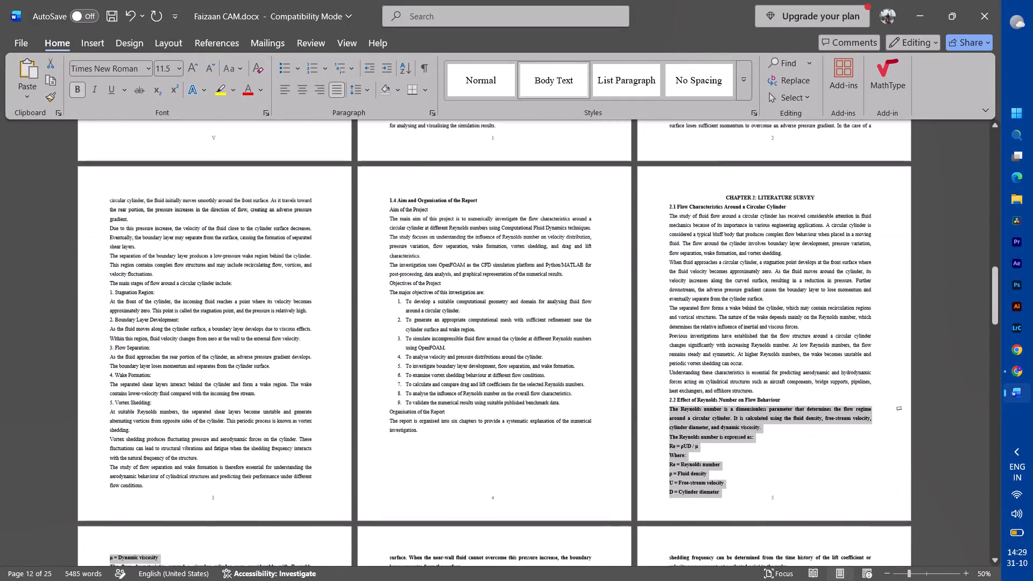
pyautogui.hotkey('ctrl', 'shift', 'Down')
pyautogui.hotkey('ctrl', 'shift', 'Down')
pyautogui.hotkey('ctrl', 'shift', 'Down')
pyautogui.hotkey('ctrl', 'shift', 'Down')
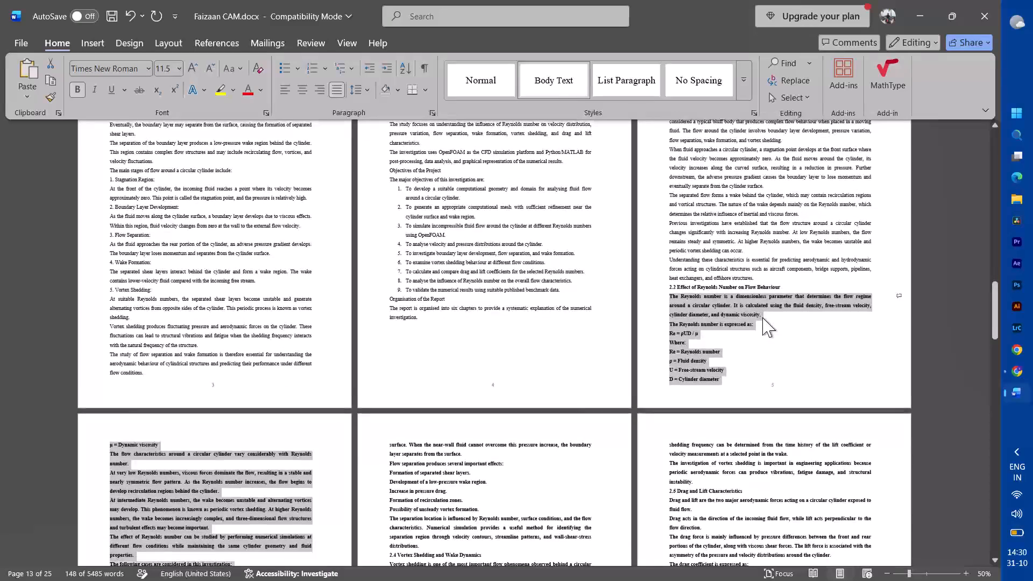
pyautogui.hotkey('ctrl', 'shift', 'Down')
pyautogui.hotkey('ctrl', 'shift', 'Down')
pyautogui.hotkey('ctrl', 'shift', 'Down')
pyautogui.hotkey('ctrl', 'shift', 'Down')
pyautogui.hotkey('ctrl', 'shift', 'Down')
pyautogui.hotkey('ctrl', 'shift', 'Down')
pyautogui.hotkey('ctrl', 'shift', 'Down')
pyautogui.hotkey('ctrl', 'shift', 'Down')
pyautogui.hotkey('ctrl', 'shift', 'Down')
pyautogui.hotkey('ctrl', 'shift', 'Down')
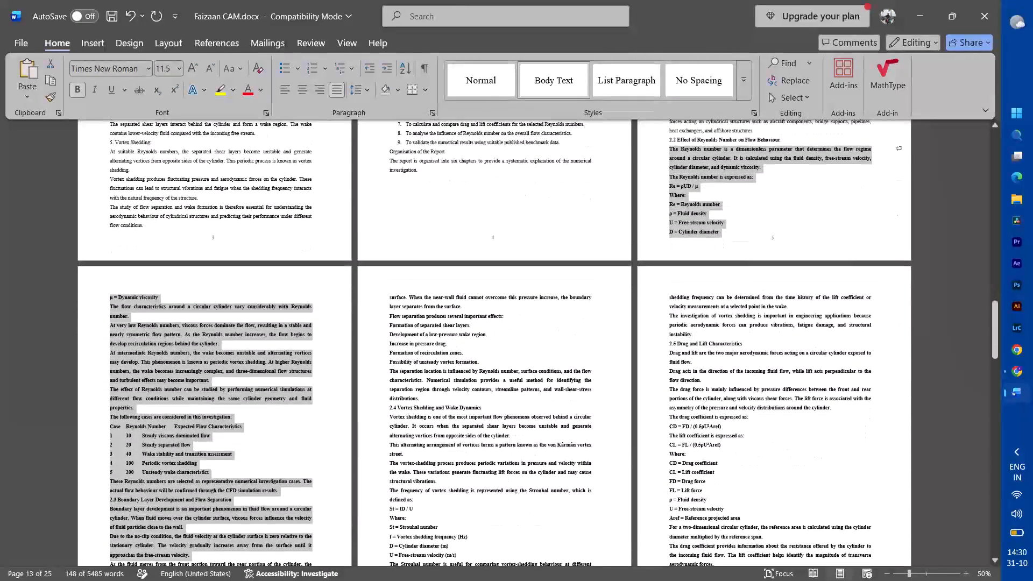
pyautogui.hotkey('ctrl', 'shift', 'Up')
pyautogui.hotkey('ctrl', 'shift', 'Up')
pyautogui.hotkey('ctrl', 'shift', 'Up')
pyautogui.hotkey('ctrl', 'b')
# Remove the bold formatting from the body paragraphs and effects list under 2.3 Boundary Layer Development and Flow Separation, keeping the 2.4 heading bold.
pyautogui.press('Down')
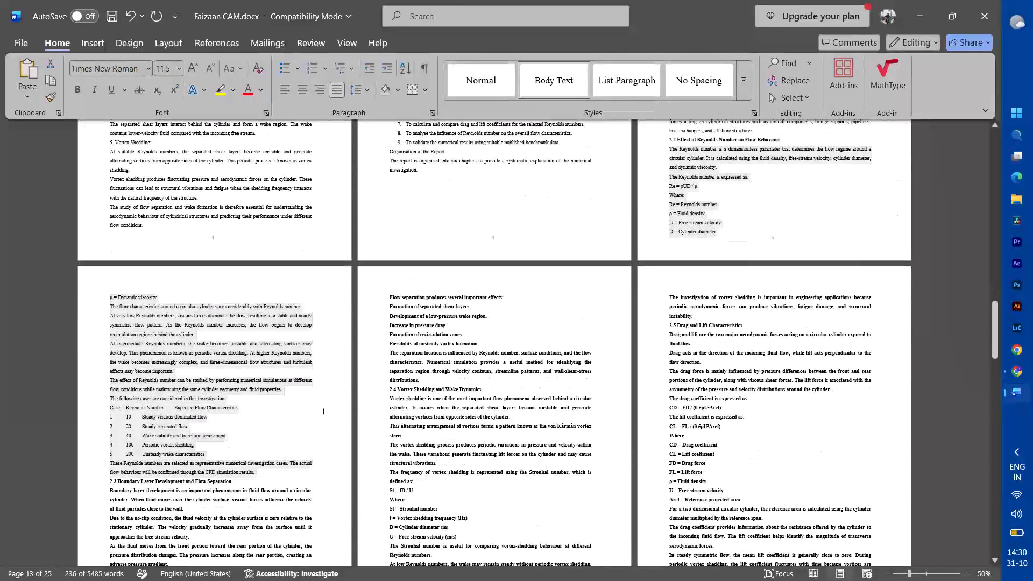
pyautogui.press('Down')
pyautogui.press('Home')
pyautogui.hotkey('ctrl', 'shift', 'Down')
pyautogui.hotkey('ctrl', 'shift', 'Down')
pyautogui.hotkey('ctrl', 'shift', 'Down')
pyautogui.hotkey('ctrl', 'shift', 'Down')
pyautogui.hotkey('ctrl', 'shift', 'Down')
pyautogui.hotkey('ctrl', 'shift', 'Down')
pyautogui.hotkey('ctrl', 'shift', 'Down')
pyautogui.hotkey('ctrl', 'shift', 'Down')
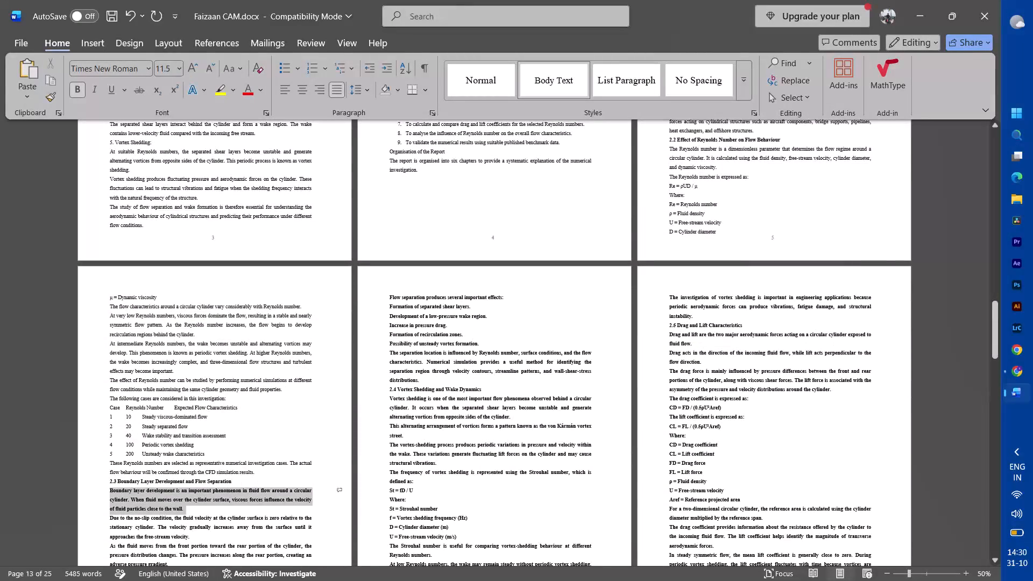
pyautogui.hotkey('ctrl', 'shift', 'Down')
pyautogui.hotkey('ctrl', 'shift', 'Down')
pyautogui.hotkey('ctrl', 'shift', 'Down')
pyautogui.hotkey('ctrl', 'shift', 'Down')
pyautogui.hotkey('ctrl', 'shift', 'Down')
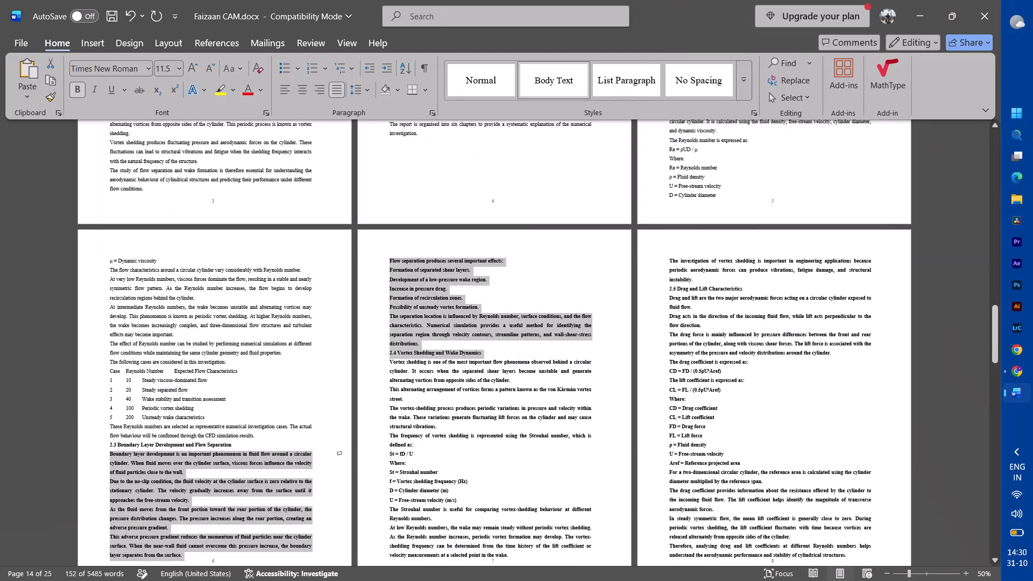
pyautogui.hotkey('ctrl', 'shift', 'Down')
pyautogui.hotkey('ctrl', 'shift', 'Down')
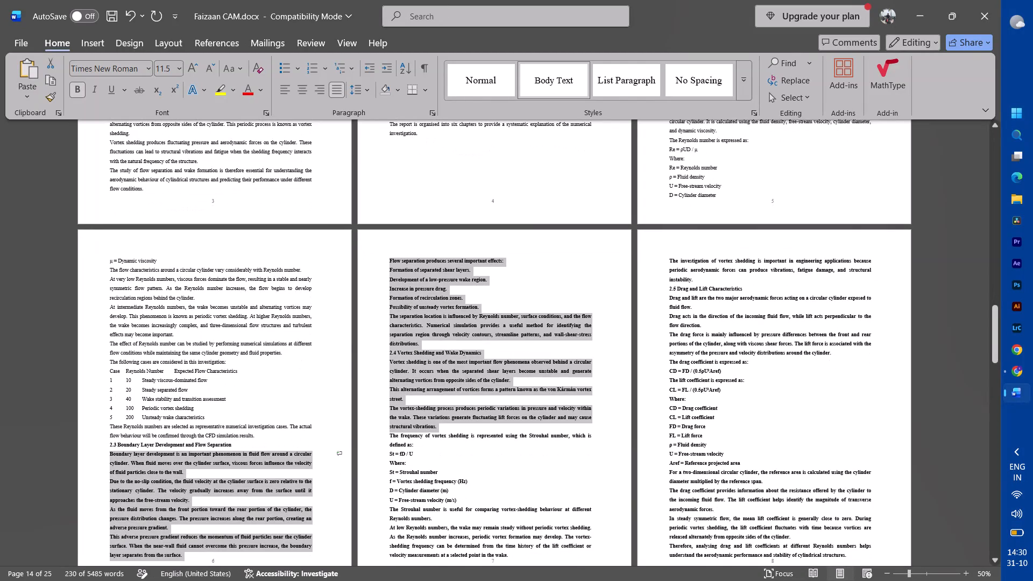
pyautogui.hotkey('ctrl', 'shift', 'Down')
pyautogui.hotkey('ctrl', 'shift', 'Down')
pyautogui.hotkey('ctrl', 'shift', 'Down')
pyautogui.hotkey('ctrl', 'shift', 'Down')
pyautogui.hotkey('ctrl', 'shift', 'Down')
pyautogui.hotkey('ctrl', 'shift', 'Down')
pyautogui.hotkey('ctrl', 'shift', 'Down')
pyautogui.hotkey('ctrl', 'shift', 'Down')
pyautogui.hotkey('ctrl', 'shift', 'Down')
pyautogui.hotkey('ctrl', 'shift', 'Down')
pyautogui.hotkey('ctrl', 'shift', 'Down')
pyautogui.hotkey('ctrl', 'shift', 'Down')
pyautogui.hotkey('ctrl', 'shift', 'Down')
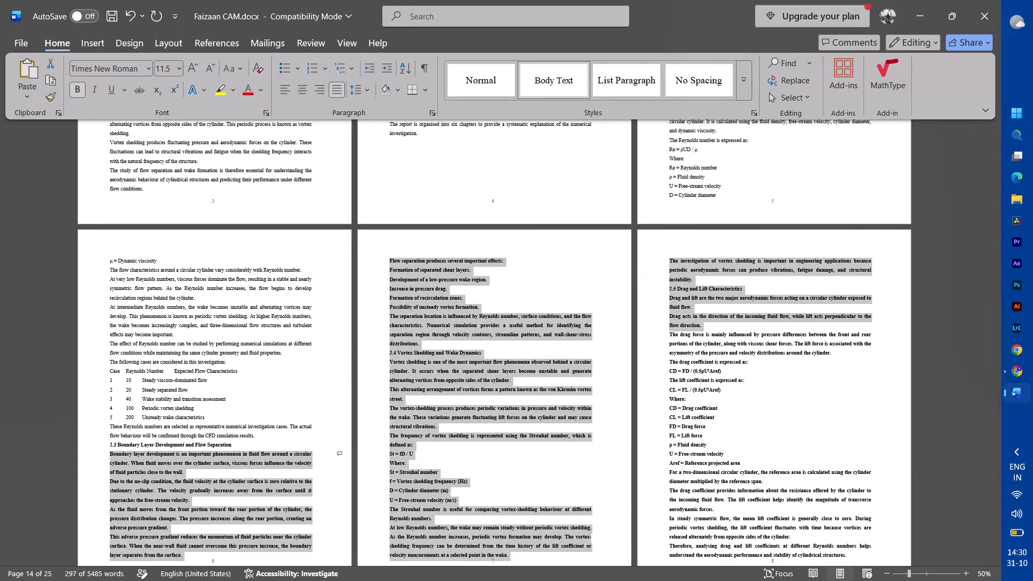
pyautogui.hotkey('ctrl', 'shift', 'Down')
pyautogui.hotkey('ctrl', 'shift', 'Down')
pyautogui.hotkey('ctrl', 'shift', 'Down')
pyautogui.hotkey('ctrl', 'shift', 'Down')
pyautogui.hotkey('ctrl', 'shift', 'Down')
pyautogui.hotkey('ctrl', 'shift', 'Down')
pyautogui.hotkey('ctrl', 'shift', 'Down')
pyautogui.hotkey('ctrl', 'shift', 'Down')
pyautogui.hotkey('ctrl', 'shift', 'Down')
pyautogui.hotkey('ctrl', 'shift', 'Down')
pyautogui.hotkey('ctrl', 'shift', 'Down')
pyautogui.hotkey('ctrl', 'shift', 'Down')
pyautogui.hotkey('ctrl', 'shift', 'Down')
pyautogui.hotkey('ctrl', 'shift', 'Down')
pyautogui.hotkey('ctrl', 'shift', 'Down')
pyautogui.hotkey('ctrl', 'shift', 'Down')
pyautogui.hotkey('ctrl', 'shift', 'Down')
pyautogui.hotkey('ctrl', 'shift', 'Down')
pyautogui.hotkey('ctrl', 'shift', 'Down')
pyautogui.hotkey('ctrl', 'shift', 'Down')
pyautogui.hotkey('ctrl', 'shift', 'Up')
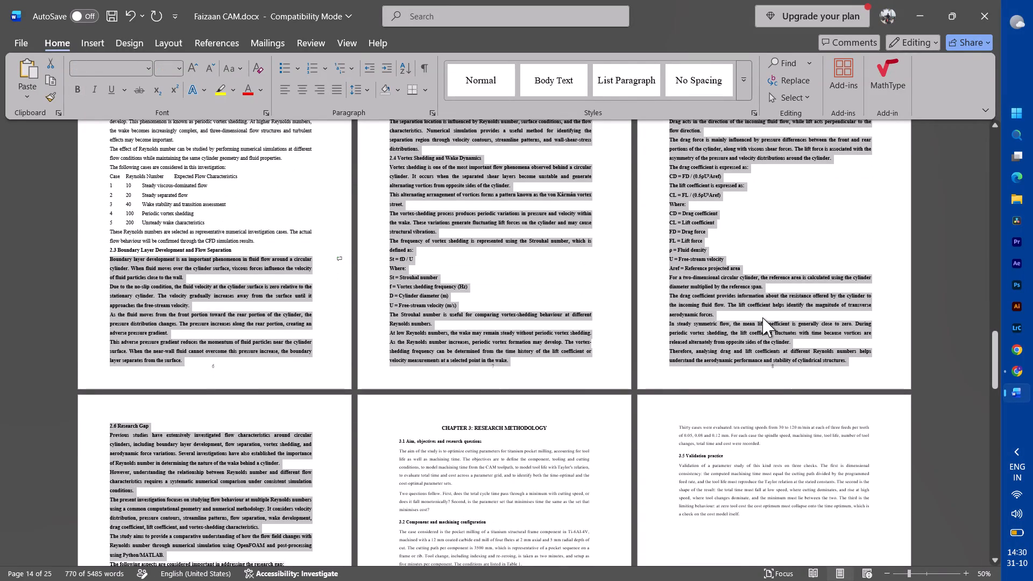
pyautogui.hotkey('ctrl', 'shift', 'Up')
pyautogui.hotkey('ctrl', 'shift', 'Up')
pyautogui.hotkey('ctrl', 'shift', 'Up')
pyautogui.hotkey('ctrl', 'shift', 'Up')
pyautogui.hotkey('ctrl', 'shift', 'Up')
pyautogui.hotkey('ctrl', 'shift', 'Up')
pyautogui.hotkey('ctrl', 'shift', 'Up')
pyautogui.hotkey('ctrl', 'shift', 'Up')
pyautogui.hotkey('ctrl', 'shift', 'Up')
pyautogui.hotkey('ctrl', 'shift', 'Up')
pyautogui.hotkey('ctrl', 'shift', 'Up')
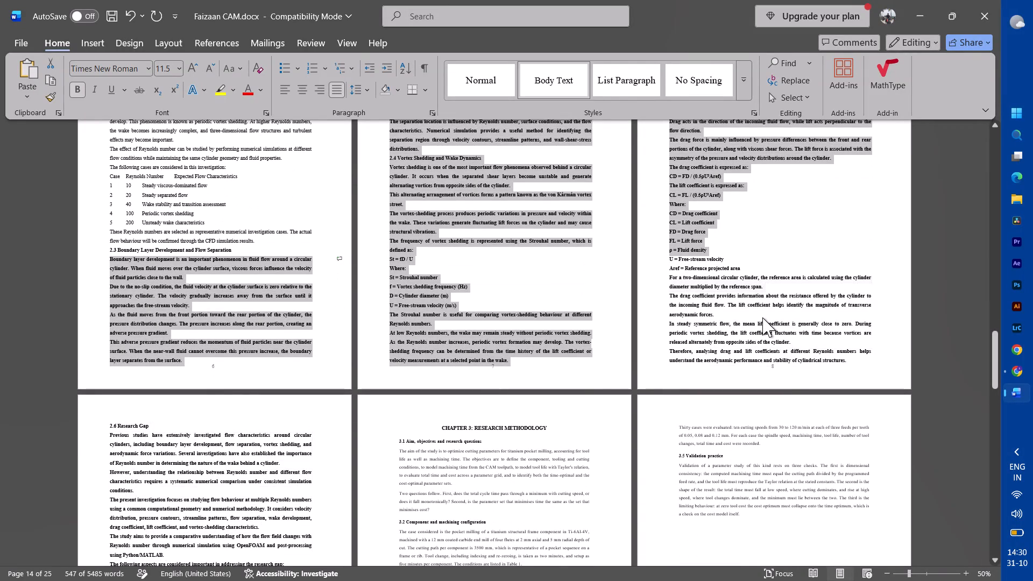
pyautogui.hotkey('ctrl', 'shift', 'Up')
pyautogui.hotkey('ctrl', 'shift', 'Up')
pyautogui.hotkey('ctrl', 'shift', 'Up')
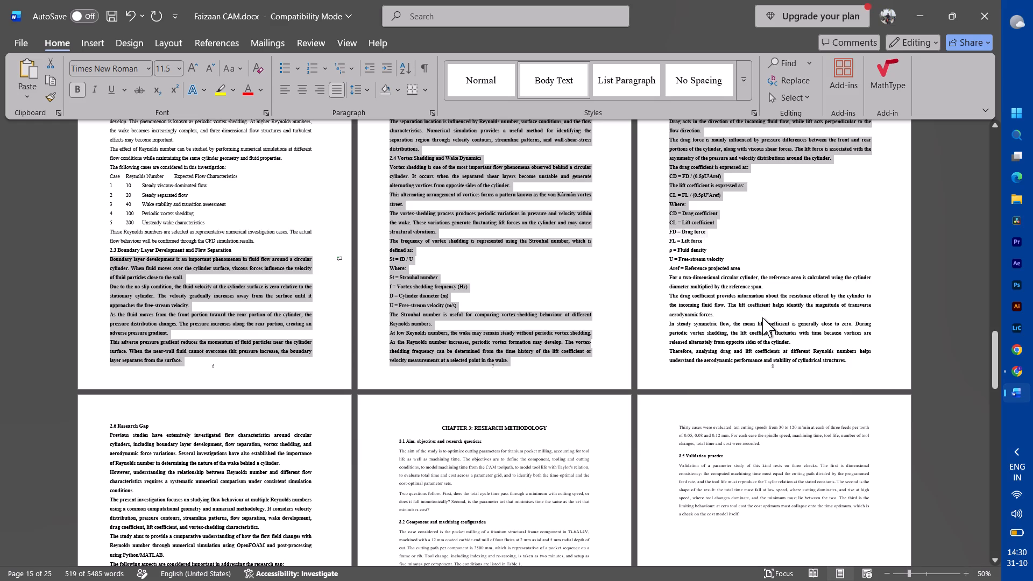
pyautogui.hotkey('ctrl', 'shift', 'Up')
pyautogui.hotkey('ctrl', 'shift', 'Up')
pyautogui.hotkey('ctrl', 'shift', 'Up')
pyautogui.hotkey('ctrl', 'shift', 'Up')
pyautogui.hotkey('ctrl', 'shift', 'Up')
pyautogui.hotkey('ctrl', 'shift', 'Up')
pyautogui.hotkey('ctrl', 'shift', 'Up')
pyautogui.hotkey('ctrl', 'shift', 'Up')
pyautogui.hotkey('ctrl', 'shift', 'Up')
pyautogui.hotkey('ctrl', 'shift', 'Up')
pyautogui.hotkey('ctrl', 'shift', 'Up')
pyautogui.hotkey('ctrl', 'shift', 'Up')
pyautogui.hotkey('ctrl', 'shift', 'Up')
pyautogui.hotkey('ctrl', 'shift', 'Up')
pyautogui.hotkey('ctrl', 'shift', 'Up')
pyautogui.hotkey('ctrl', 'shift', 'Up')
pyautogui.hotkey('ctrl', 'shift', 'Up')
pyautogui.hotkey('ctrl', 'shift', 'Up')
pyautogui.hotkey('ctrl', 'shift', 'Up')
pyautogui.hotkey('ctrl', 'shift', 'Up')
pyautogui.hotkey('ctrl', 'shift', 'Up')
pyautogui.hotkey('ctrl', 'shift', 'Up')
pyautogui.hotkey('ctrl', 'shift', 'Up')
pyautogui.hotkey('ctrl', 'shift', 'Up')
pyautogui.hotkey('ctrl', 'shift', 'Up')
pyautogui.hotkey('ctrl', 'shift', 'Up')
pyautogui.hotkey('ctrl', 'shift', 'Up')
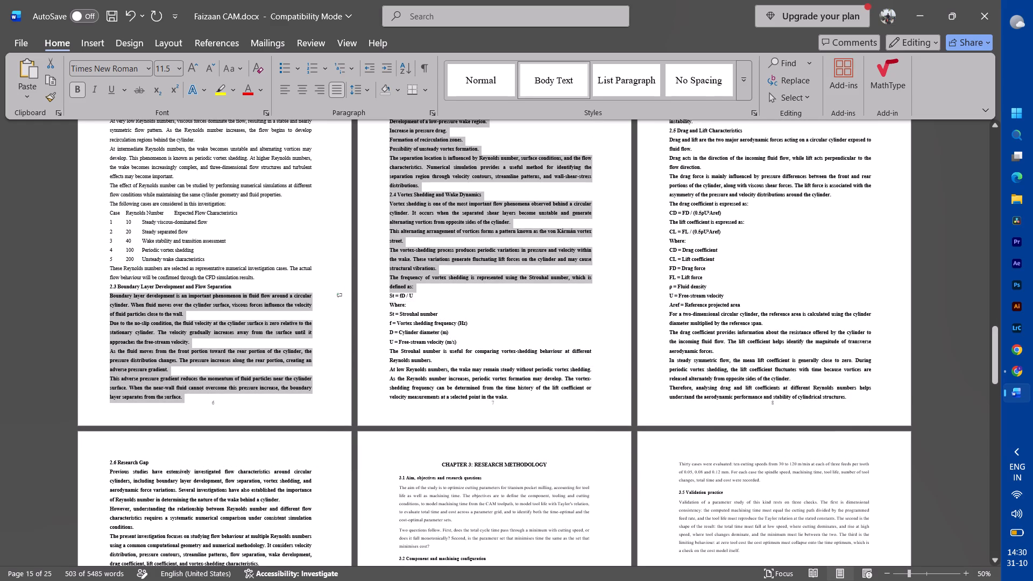
pyautogui.hotkey('ctrl', 'shift', 'Down')
pyautogui.hotkey('ctrl', 'shift', 'Down')
pyautogui.hotkey('ctrl', 'shift', 'Down')
pyautogui.hotkey('ctrl', 'shift', 'Up')
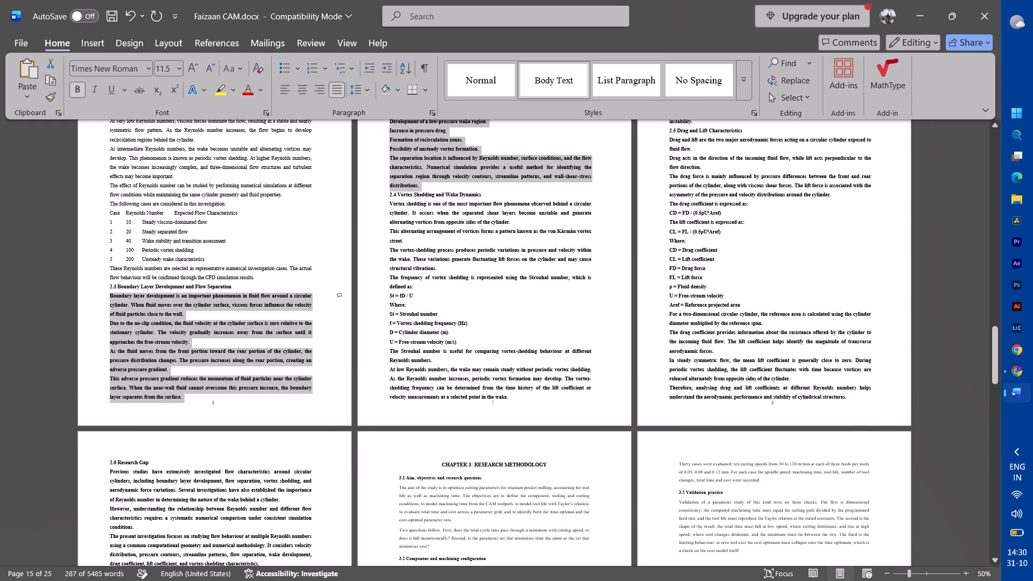
pyautogui.hotkey('ctrl', 'b')
# Remove the bold formatting from the body text, Strouhal formula and definitions under 2.4 Vortex Shedding and Wake Dynamics.
pyautogui.press('Down')
pyautogui.press('Down')
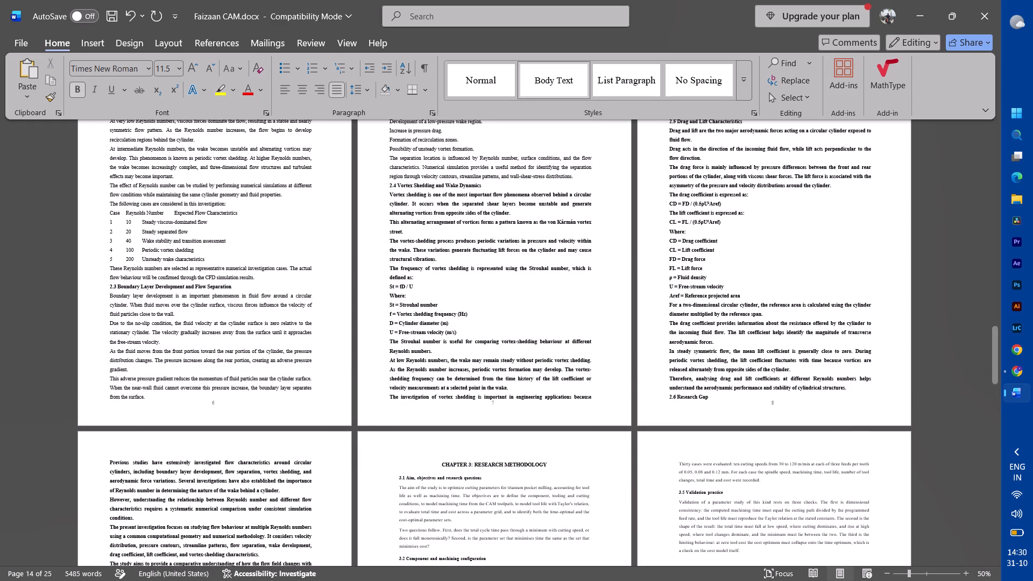
pyautogui.press('Home')
pyautogui.hotkey('ctrl', 'shift', 'Down')
pyautogui.hotkey('ctrl', 'shift', 'Down')
pyautogui.hotkey('ctrl', 'shift', 'Down')
pyautogui.hotkey('ctrl', 'shift', 'Down')
pyautogui.hotkey('ctrl', 'shift', 'Down')
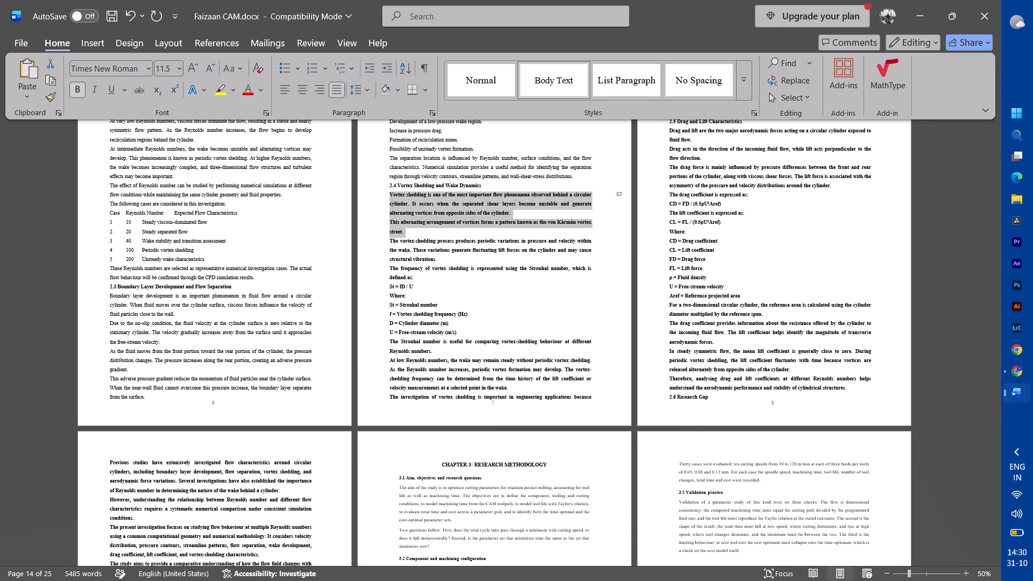
pyautogui.hotkey('ctrl', 'shift', 'Down')
pyautogui.hotkey('ctrl', 'shift', 'Down')
pyautogui.hotkey('ctrl', 'shift', 'Down')
pyautogui.hotkey('ctrl', 'shift', 'Down')
pyautogui.hotkey('ctrl', 'shift', 'Down')
pyautogui.hotkey('ctrl', 'shift', 'Down')
pyautogui.hotkey('ctrl', 'shift', 'Down')
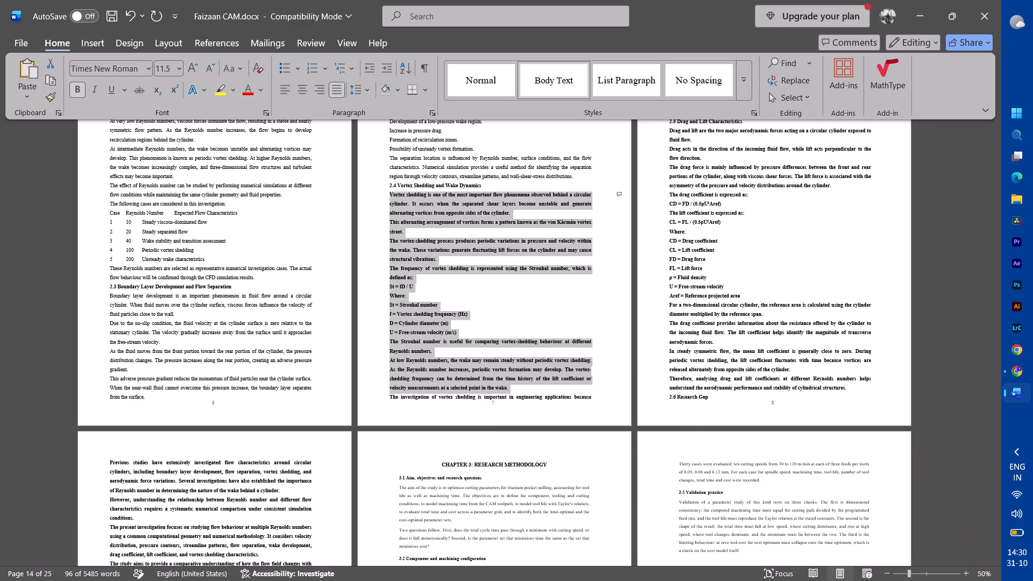
pyautogui.hotkey('ctrl', 'shift', 'Down')
pyautogui.hotkey('ctrl', 'shift', 'Down')
pyautogui.hotkey('ctrl', 'shift', 'Down')
pyautogui.hotkey('ctrl', 'shift', 'Up')
pyautogui.hotkey('ctrl', 'shift', 'Up')
pyautogui.hotkey('ctrl', 'b')
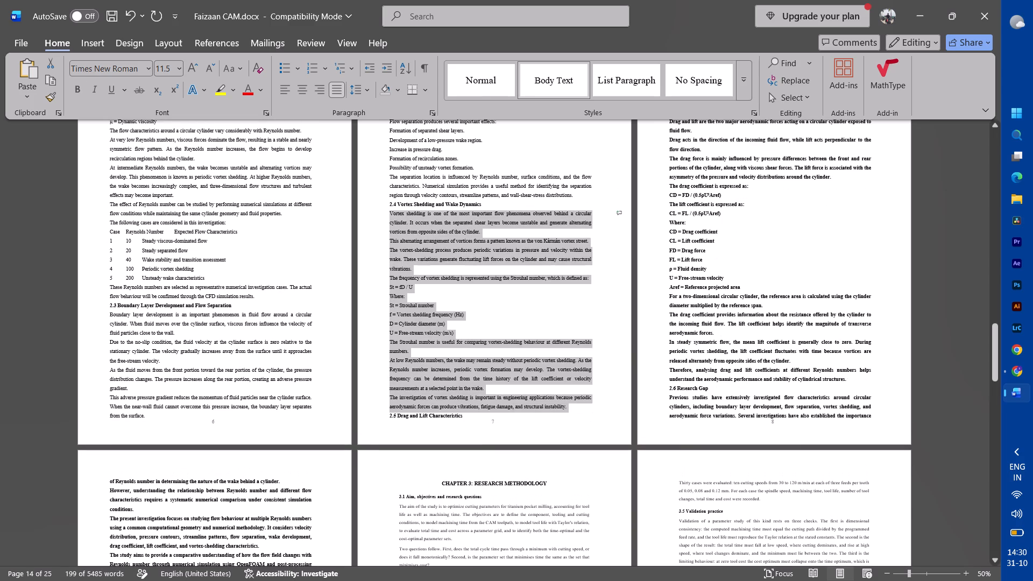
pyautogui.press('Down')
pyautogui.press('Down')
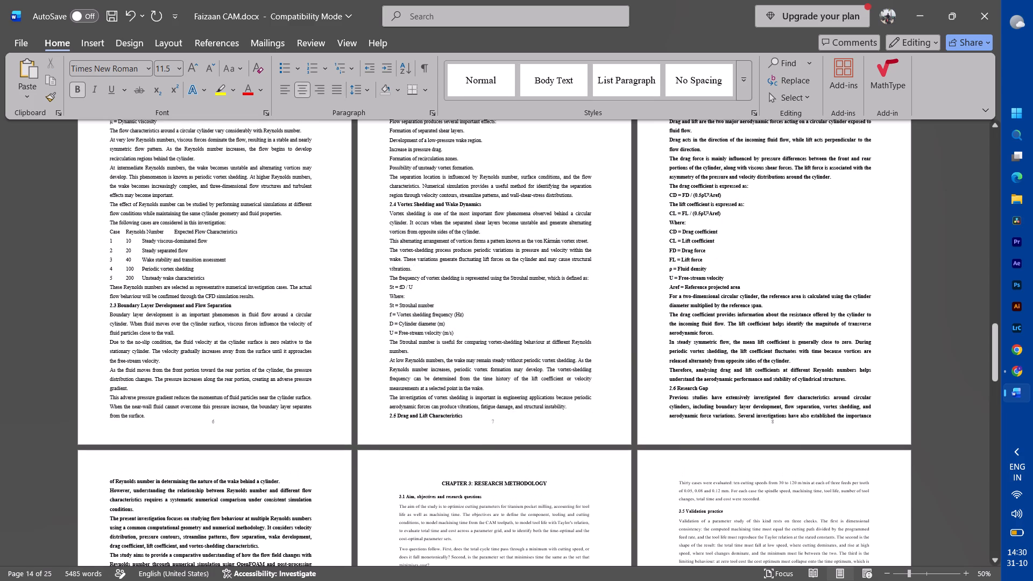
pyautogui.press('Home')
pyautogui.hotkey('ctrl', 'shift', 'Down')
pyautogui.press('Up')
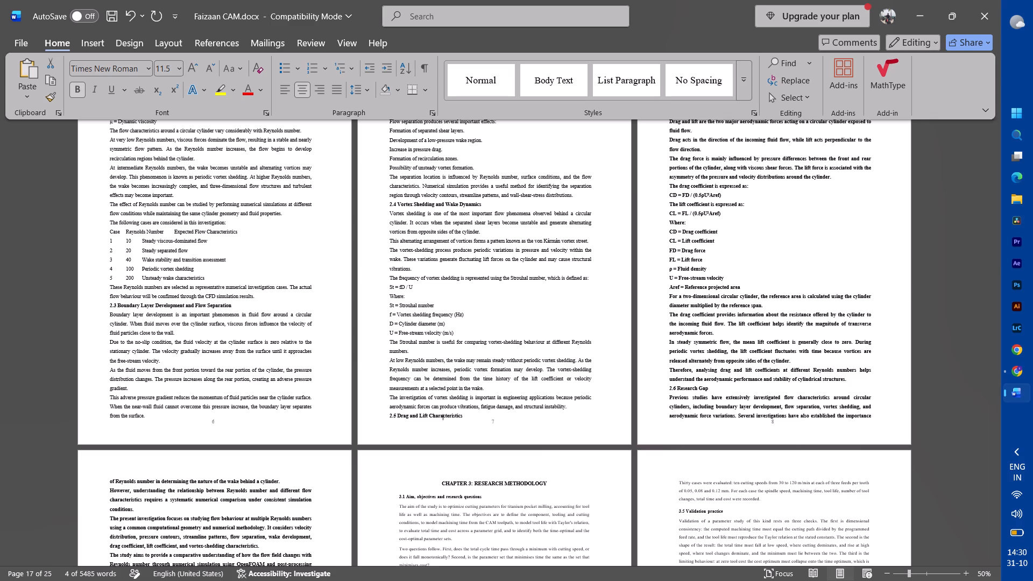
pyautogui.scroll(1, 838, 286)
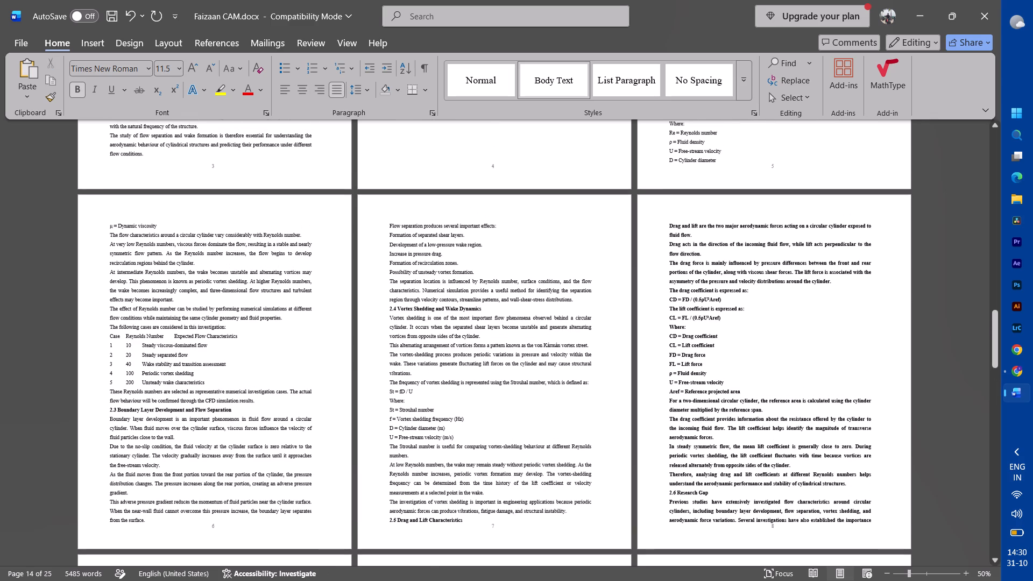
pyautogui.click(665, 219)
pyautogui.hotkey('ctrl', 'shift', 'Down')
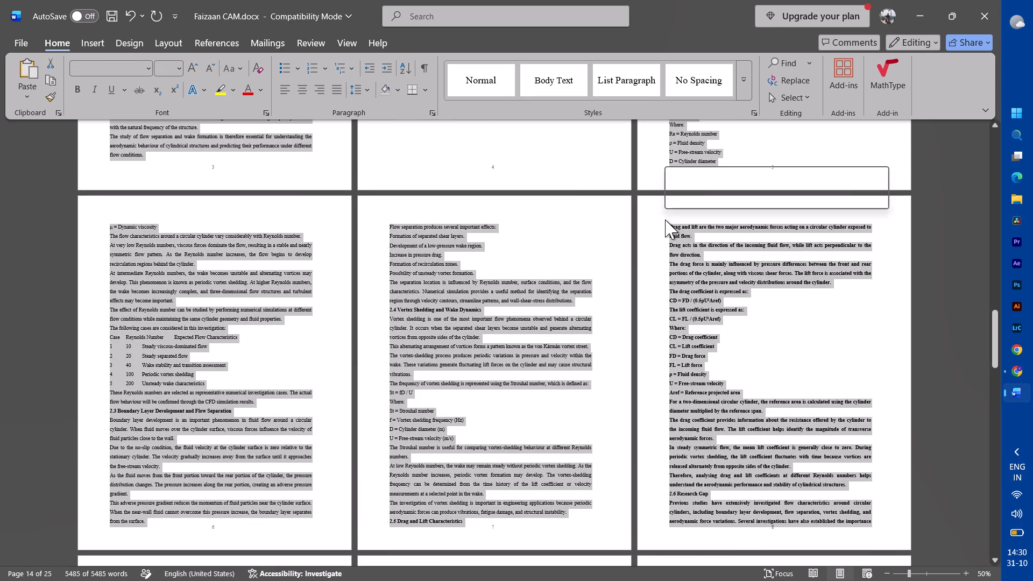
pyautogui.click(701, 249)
# Remove the bold formatting from the body text, coefficient formulas and definitions under 2.5 Drag and Lift Characteristics.
pyautogui.click(669, 226)
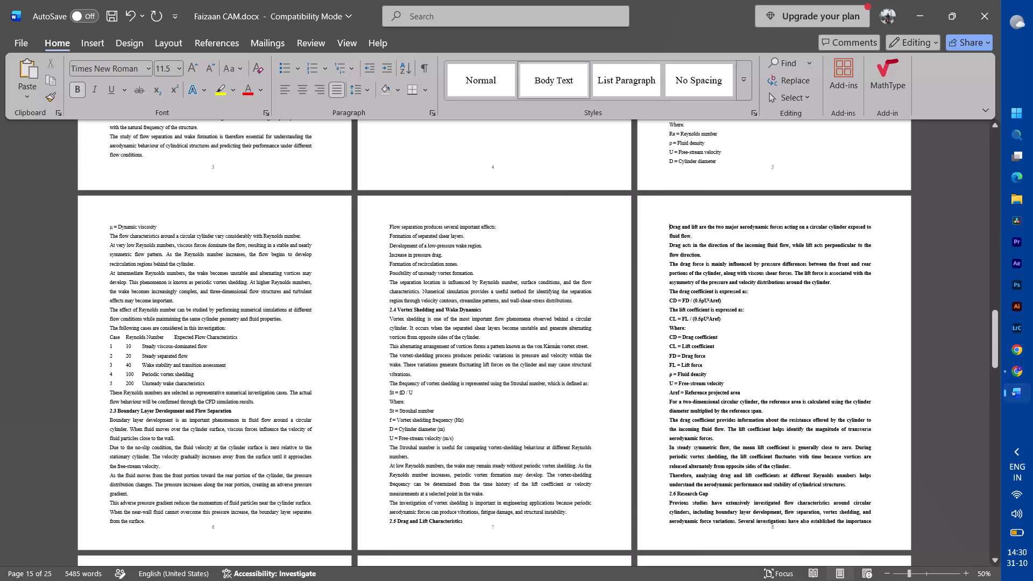
pyautogui.hotkey('ctrl', 'shift', 'Down')
pyautogui.hotkey('ctrl', 'shift', 'Down')
pyautogui.hotkey('ctrl', 'shift', 'Down')
pyautogui.hotkey('ctrl', 'shift', 'Down')
pyautogui.hotkey('ctrl', 'shift', 'Down')
pyautogui.hotkey('ctrl', 'shift', 'Down')
pyautogui.hotkey('ctrl', 'shift', 'Down')
pyautogui.hotkey('ctrl', 'shift', 'Down')
pyautogui.hotkey('ctrl', 'shift', 'Down')
pyautogui.hotkey('ctrl', 'shift', 'Down')
pyautogui.hotkey('ctrl', 'shift', 'Down')
pyautogui.hotkey('ctrl', 'shift', 'Down')
pyautogui.hotkey('ctrl', 'shift', 'Down')
pyautogui.hotkey('ctrl', 'shift', 'Down')
pyautogui.hotkey('ctrl', 'shift', 'Down')
pyautogui.hotkey('ctrl', 'shift', 'Down')
pyautogui.hotkey('ctrl', 'shift', 'Down')
pyautogui.hotkey('ctrl', 'shift', 'Down')
pyautogui.hotkey('ctrl', 'shift', 'Down')
pyautogui.hotkey('ctrl', 'shift', 'Down')
pyautogui.hotkey('ctrl', 'shift', 'Up')
pyautogui.hotkey('ctrl', 'shift', 'Up')
pyautogui.hotkey('ctrl', 'shift', 'Up')
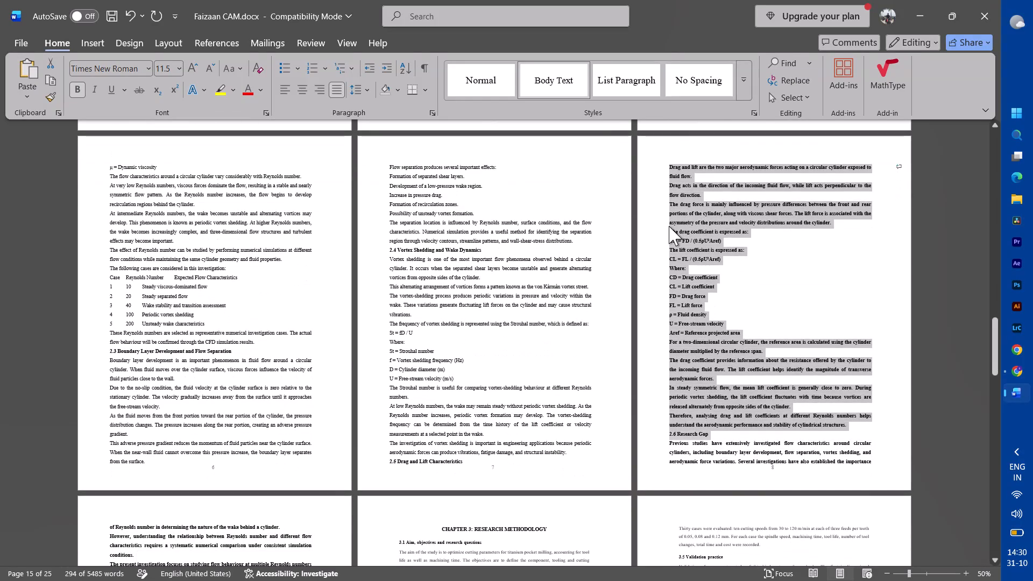
pyautogui.hotkey('ctrl', 'b')
# Remove the bold formatting from the body paragraphs and aspects list under 2.6 Research Gap, keeping the heading bold.
pyautogui.press('Down')
pyautogui.press('Down')
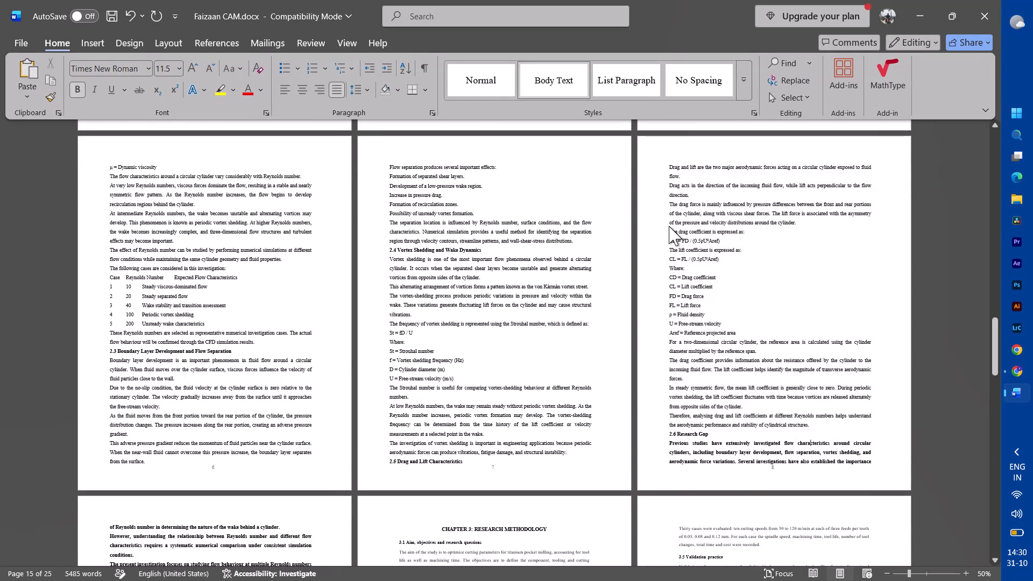
pyautogui.hotkey('ctrl', 'shift', 'Down')
pyautogui.hotkey('ctrl', 'shift', 'Down')
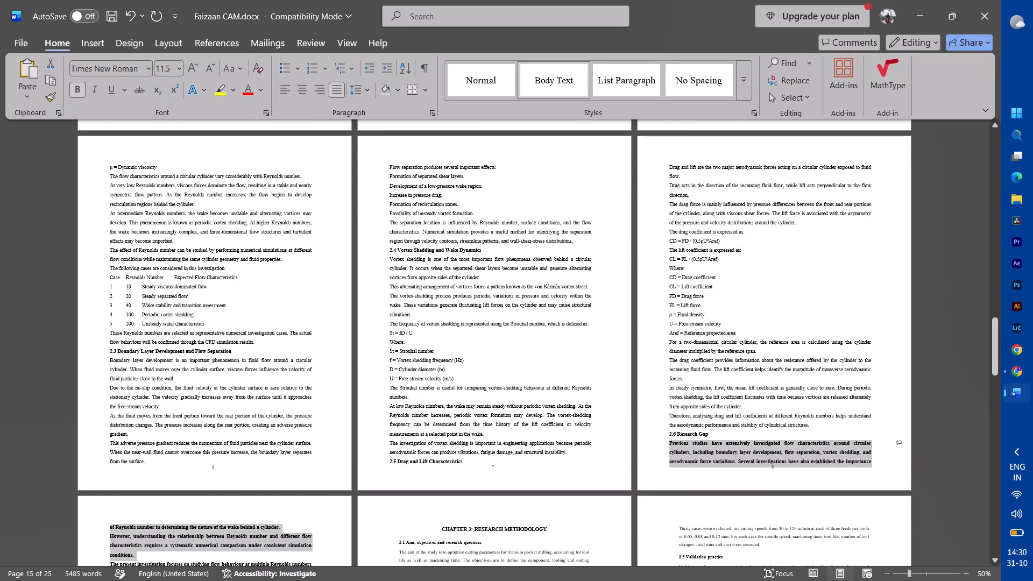
pyautogui.hotkey('ctrl', 'shift', 'Down')
pyautogui.hotkey('ctrl', 'shift', 'Down')
pyautogui.hotkey('ctrl', 'shift', 'Down')
pyautogui.hotkey('ctrl', 'shift', 'Down')
pyautogui.hotkey('ctrl', 'shift', 'Down')
pyautogui.hotkey('ctrl', 'shift', 'Down')
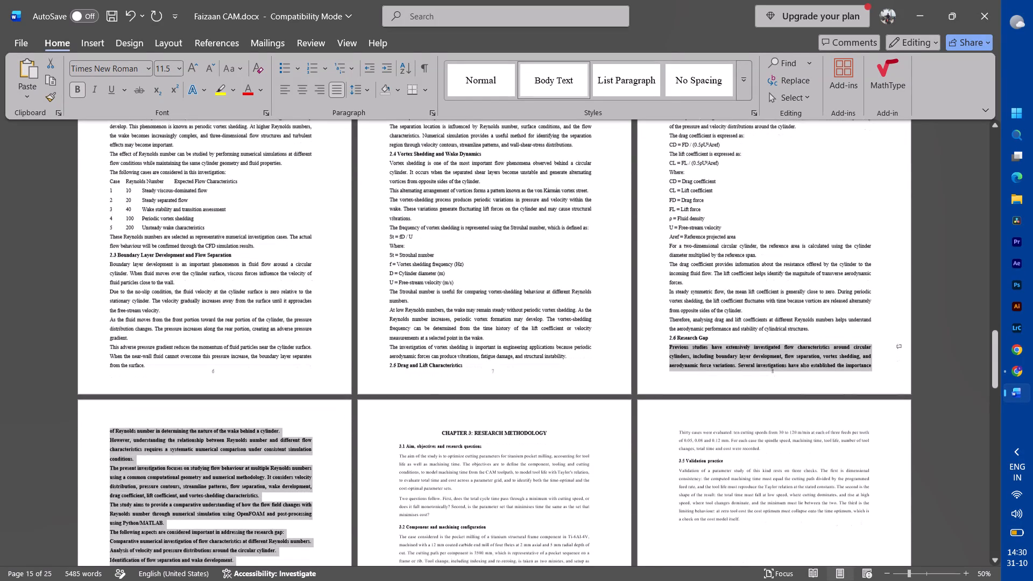
pyautogui.hotkey('ctrl', 'shift', 'Down')
pyautogui.hotkey('ctrl', 'shift', 'Down')
pyautogui.hotkey('ctrl', 'shift', 'Down')
pyautogui.hotkey('ctrl', 'shift', 'Down')
pyautogui.hotkey('ctrl', 'shift', 'Down')
pyautogui.hotkey('ctrl', 'shift', 'Down')
pyautogui.hotkey('ctrl', 'shift', 'Up')
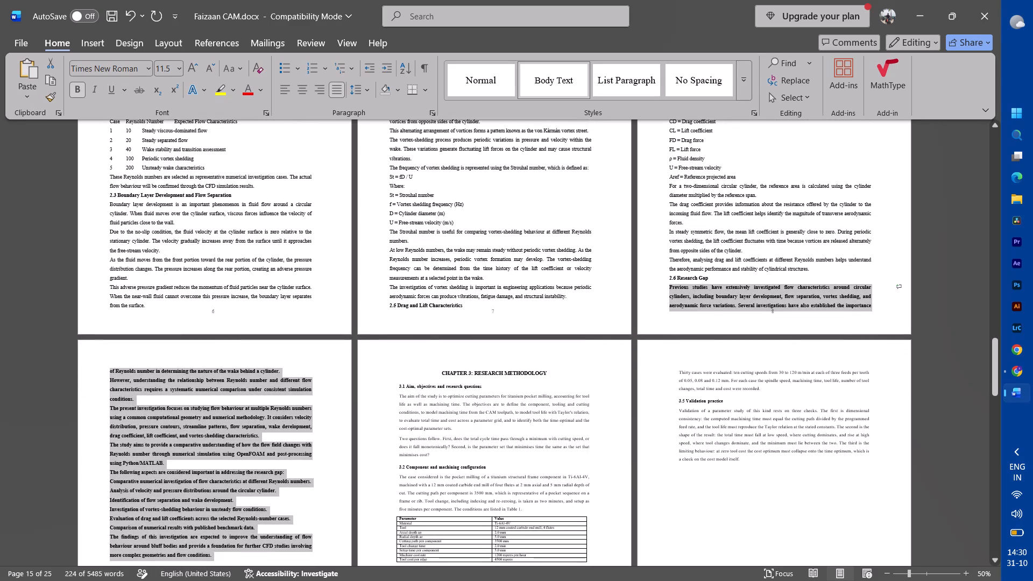
pyautogui.hotkey('ctrl', 'b')
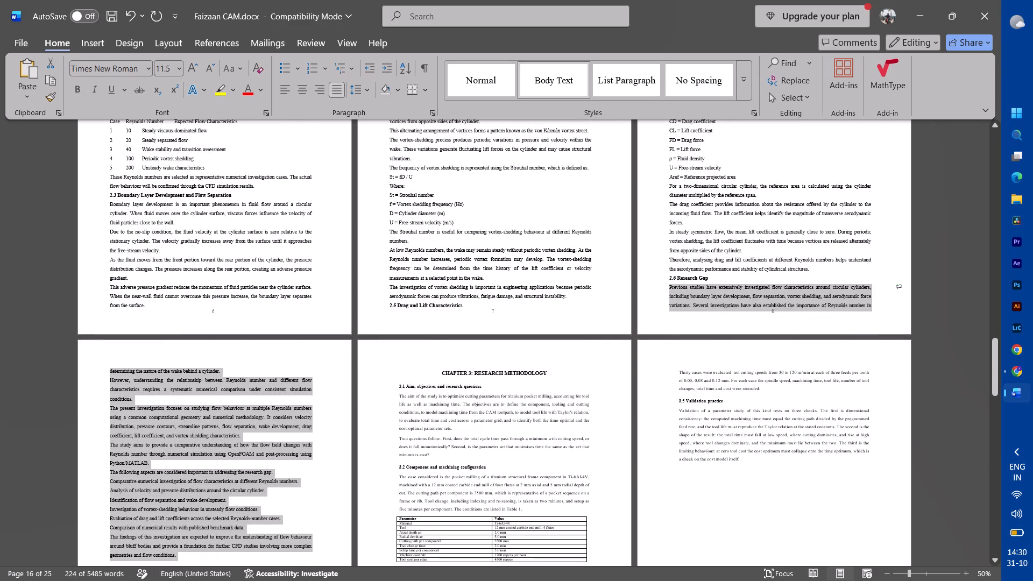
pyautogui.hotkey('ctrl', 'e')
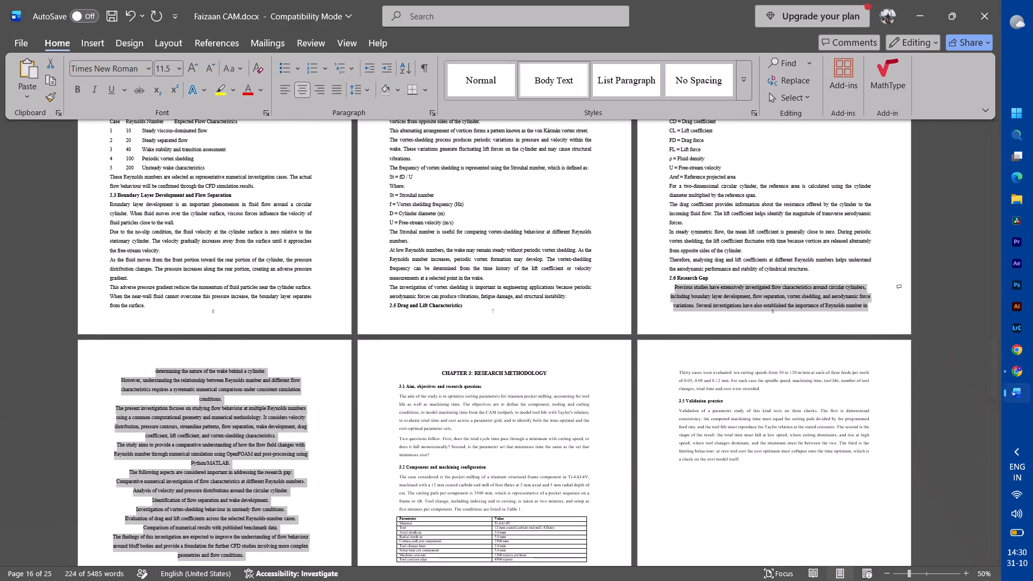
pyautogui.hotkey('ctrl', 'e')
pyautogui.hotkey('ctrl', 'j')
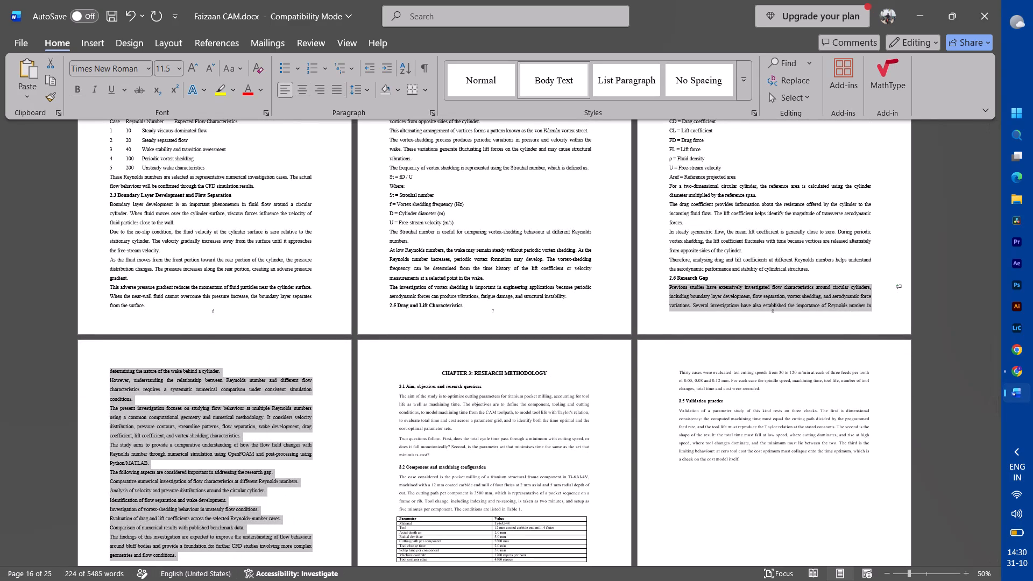
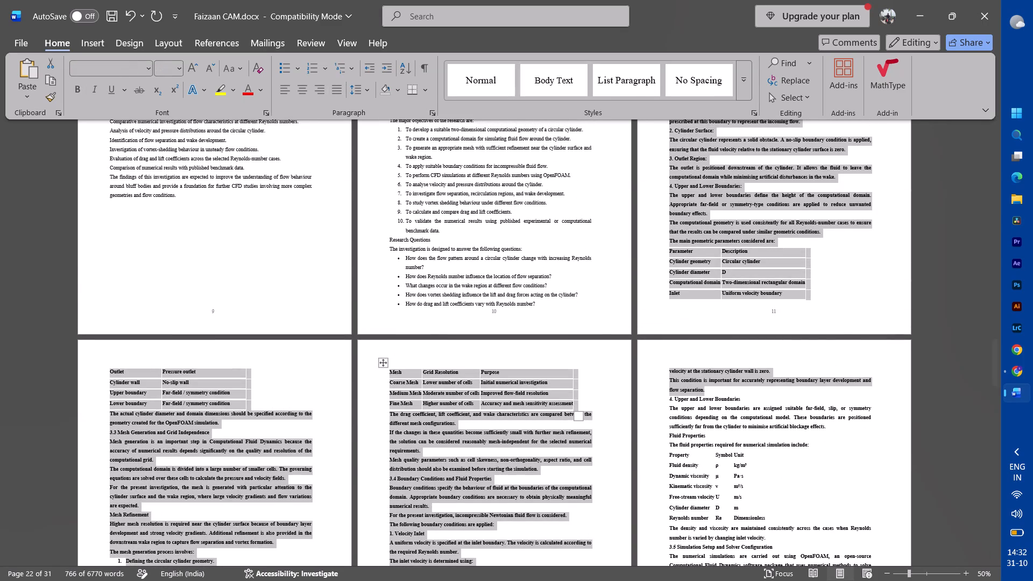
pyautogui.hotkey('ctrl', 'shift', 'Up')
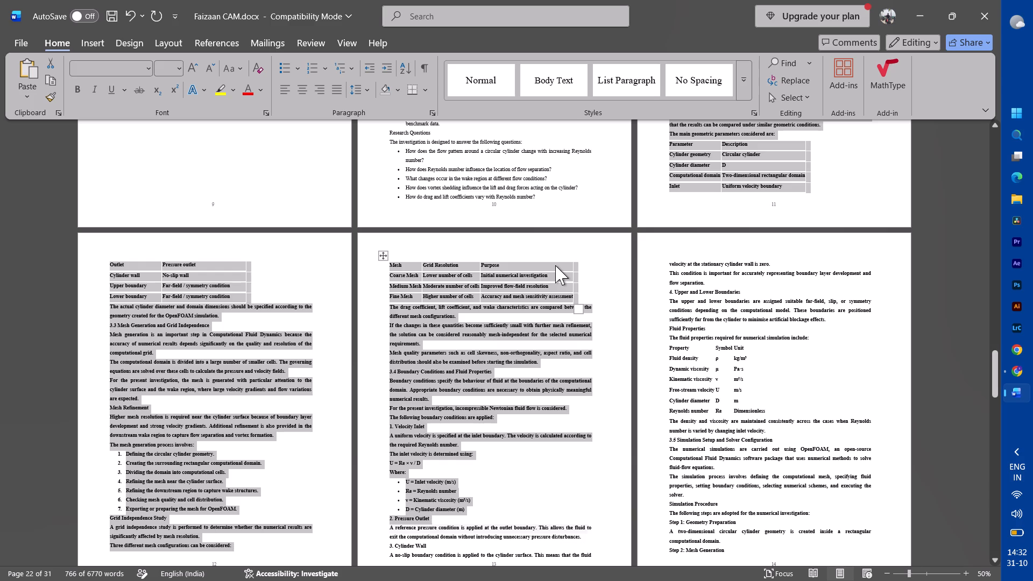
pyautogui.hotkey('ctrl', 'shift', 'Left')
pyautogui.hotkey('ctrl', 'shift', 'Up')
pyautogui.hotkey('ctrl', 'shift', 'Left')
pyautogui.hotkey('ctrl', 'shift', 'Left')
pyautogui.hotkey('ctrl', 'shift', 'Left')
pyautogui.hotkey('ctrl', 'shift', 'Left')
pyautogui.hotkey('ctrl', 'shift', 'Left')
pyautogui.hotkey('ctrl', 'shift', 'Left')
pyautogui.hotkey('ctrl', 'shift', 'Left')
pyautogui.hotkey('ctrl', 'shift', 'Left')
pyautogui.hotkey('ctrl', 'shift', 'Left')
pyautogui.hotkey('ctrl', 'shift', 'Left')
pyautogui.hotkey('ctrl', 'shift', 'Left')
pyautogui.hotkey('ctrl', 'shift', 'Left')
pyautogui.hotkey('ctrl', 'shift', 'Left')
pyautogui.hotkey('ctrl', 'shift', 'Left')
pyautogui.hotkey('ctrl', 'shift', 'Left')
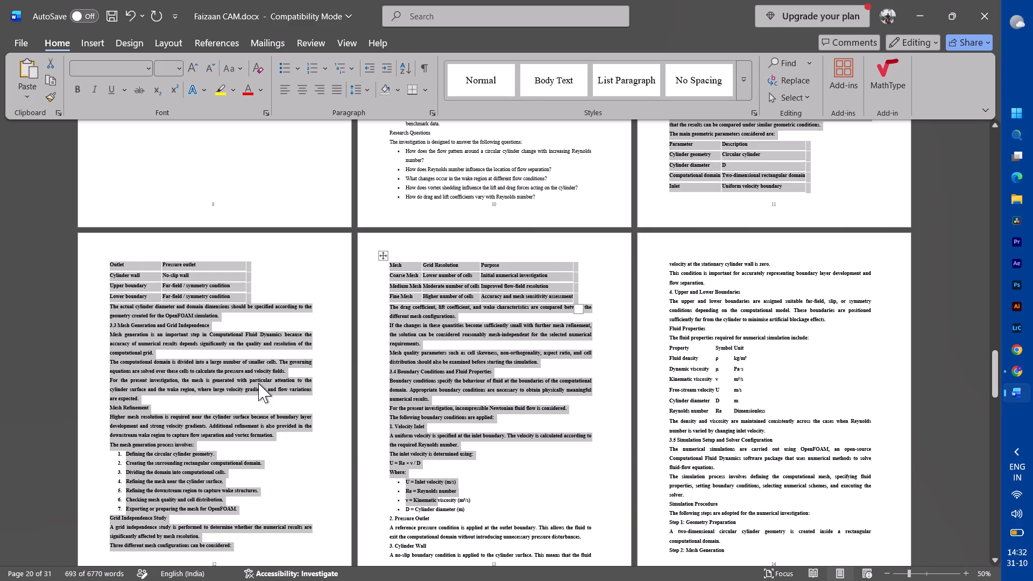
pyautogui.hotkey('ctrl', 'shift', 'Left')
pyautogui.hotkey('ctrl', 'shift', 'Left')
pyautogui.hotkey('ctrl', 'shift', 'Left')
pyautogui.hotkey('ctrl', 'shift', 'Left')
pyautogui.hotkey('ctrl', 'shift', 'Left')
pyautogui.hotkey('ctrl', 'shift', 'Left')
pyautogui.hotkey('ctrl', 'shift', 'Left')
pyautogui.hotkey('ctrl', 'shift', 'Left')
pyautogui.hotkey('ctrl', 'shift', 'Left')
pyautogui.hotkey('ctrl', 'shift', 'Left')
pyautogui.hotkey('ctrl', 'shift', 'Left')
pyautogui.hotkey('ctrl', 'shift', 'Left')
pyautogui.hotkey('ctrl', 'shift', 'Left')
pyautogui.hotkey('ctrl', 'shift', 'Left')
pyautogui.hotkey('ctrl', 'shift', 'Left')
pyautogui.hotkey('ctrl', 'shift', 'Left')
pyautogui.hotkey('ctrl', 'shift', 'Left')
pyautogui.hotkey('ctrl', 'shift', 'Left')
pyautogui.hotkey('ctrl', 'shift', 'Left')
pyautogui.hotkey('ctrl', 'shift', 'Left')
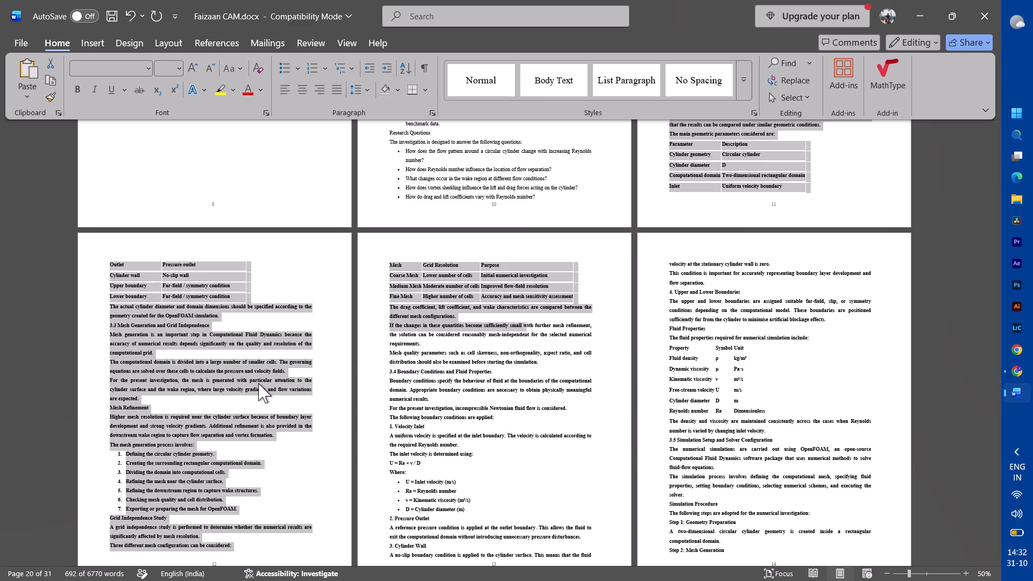
# Extend the bold Chapter 3 selection starting under 3.2 down to the boundary layer development paragraph under 3. Cylinder Wall.
pyautogui.hotkey('ctrl', 'shift', 'Right')
pyautogui.hotkey('ctrl', 'shift', 'Right')
pyautogui.hotkey('ctrl', 'shift', 'Right')
pyautogui.hotkey('ctrl', 'shift', 'Right')
pyautogui.hotkey('ctrl', 'shift', 'Right')
pyautogui.hotkey('ctrl', 'shift', 'Right')
pyautogui.hotkey('ctrl', 'shift', 'Right')
pyautogui.hotkey('ctrl', 'shift', 'Right')
pyautogui.hotkey('ctrl', 'shift', 'Right')
pyautogui.hotkey('ctrl', 'shift', 'Right')
pyautogui.hotkey('ctrl', 'shift', 'Right')
pyautogui.hotkey('ctrl', 'shift', 'Right')
pyautogui.hotkey('ctrl', 'shift', 'Right')
pyautogui.hotkey('ctrl', 'shift', 'Right')
pyautogui.hotkey('ctrl', 'shift', 'Right')
pyautogui.hotkey('ctrl', 'shift', 'Right')
pyautogui.hotkey('ctrl', 'shift', 'Right')
pyautogui.hotkey('ctrl', 'shift', 'Right')
pyautogui.hotkey('ctrl', 'shift', 'Right')
pyautogui.hotkey('ctrl', 'shift', 'Right')
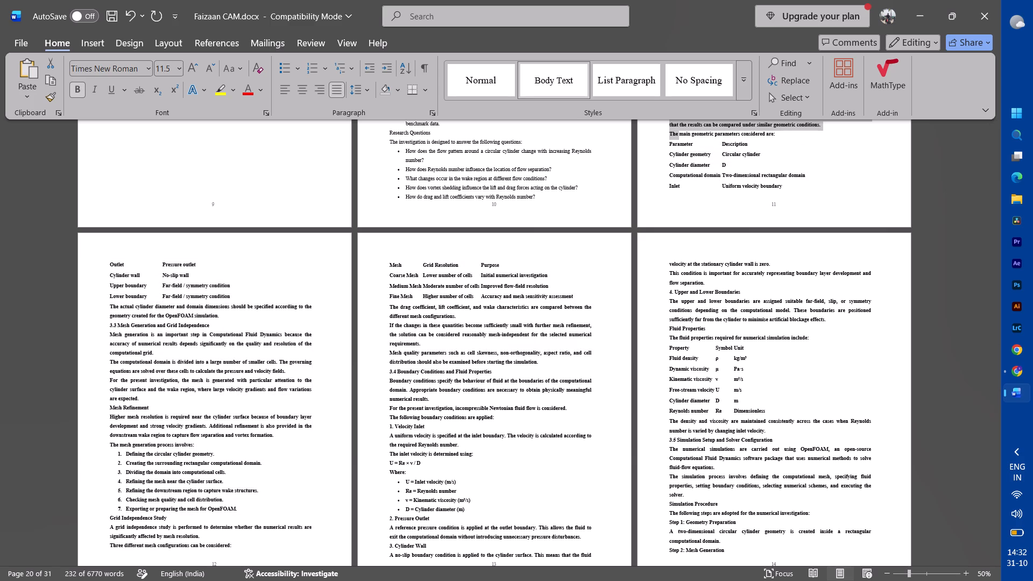
pyautogui.hotkey('ctrl', 'shift', 'Left')
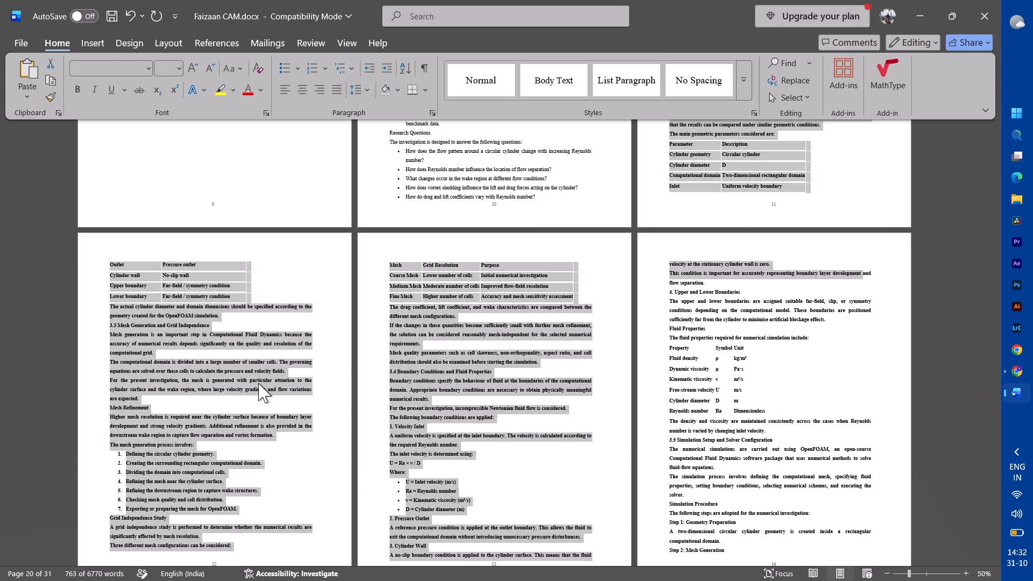
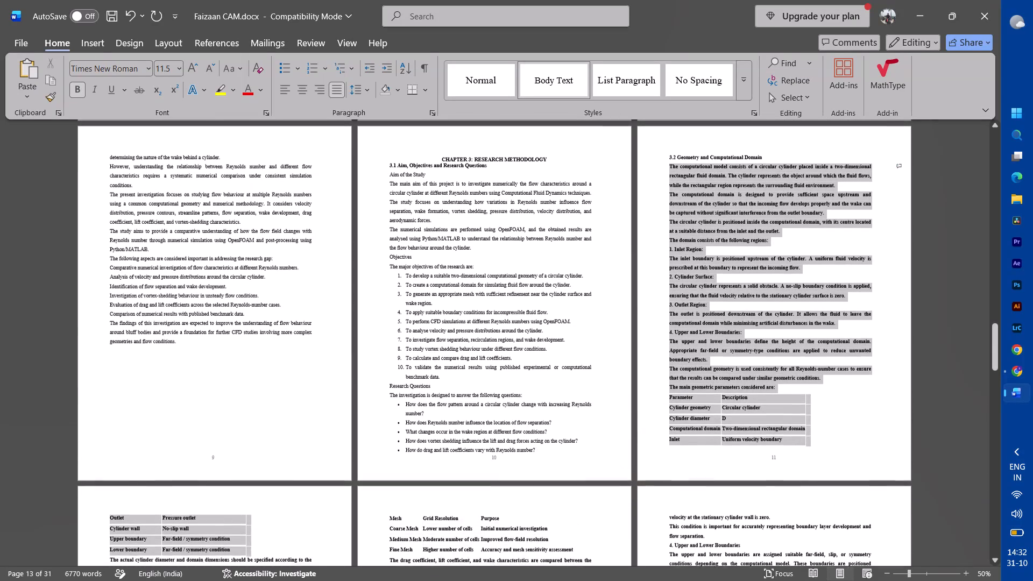
# Extend the selection through the paragraph on actual cylinder diameter and domain dimensions, and remove bold from the 3.2 body text.
pyautogui.moveTo(225, 545); pyautogui.dragTo(231, 467)
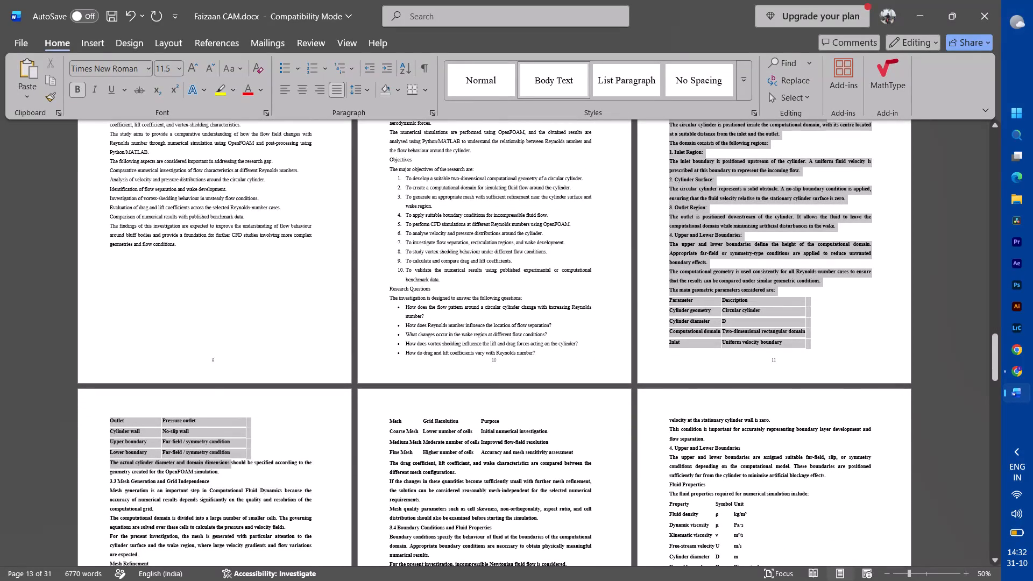
pyautogui.moveTo(231, 467); pyautogui.dragTo(232, 469)
pyautogui.hotkey('shift', 'Down')
pyautogui.hotkey('ctrl', 'b')
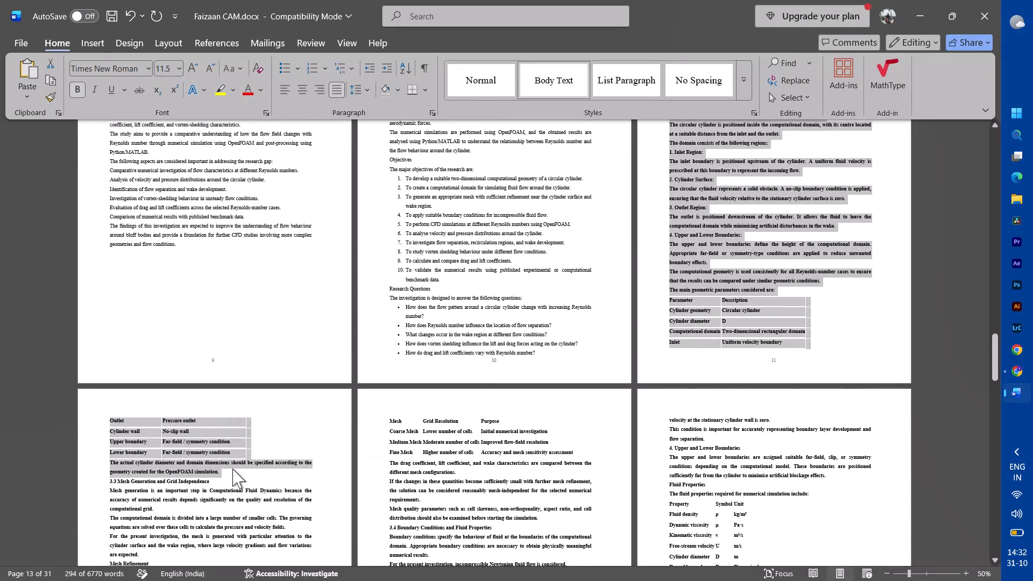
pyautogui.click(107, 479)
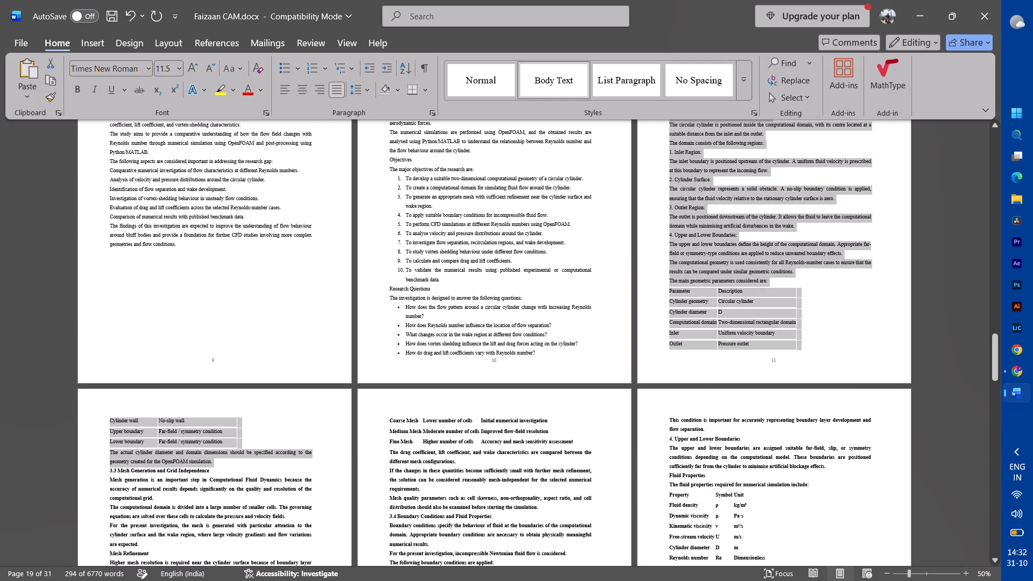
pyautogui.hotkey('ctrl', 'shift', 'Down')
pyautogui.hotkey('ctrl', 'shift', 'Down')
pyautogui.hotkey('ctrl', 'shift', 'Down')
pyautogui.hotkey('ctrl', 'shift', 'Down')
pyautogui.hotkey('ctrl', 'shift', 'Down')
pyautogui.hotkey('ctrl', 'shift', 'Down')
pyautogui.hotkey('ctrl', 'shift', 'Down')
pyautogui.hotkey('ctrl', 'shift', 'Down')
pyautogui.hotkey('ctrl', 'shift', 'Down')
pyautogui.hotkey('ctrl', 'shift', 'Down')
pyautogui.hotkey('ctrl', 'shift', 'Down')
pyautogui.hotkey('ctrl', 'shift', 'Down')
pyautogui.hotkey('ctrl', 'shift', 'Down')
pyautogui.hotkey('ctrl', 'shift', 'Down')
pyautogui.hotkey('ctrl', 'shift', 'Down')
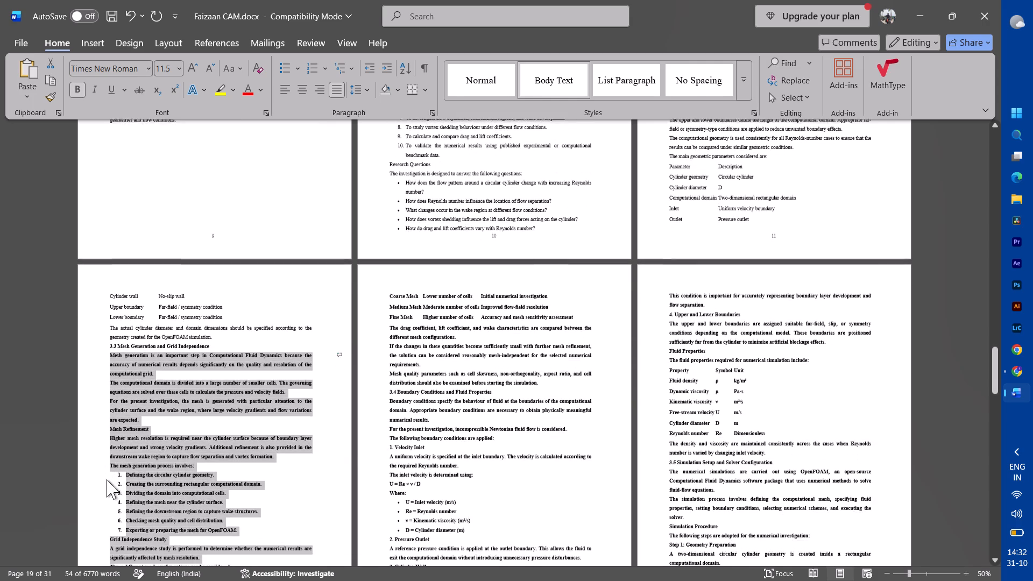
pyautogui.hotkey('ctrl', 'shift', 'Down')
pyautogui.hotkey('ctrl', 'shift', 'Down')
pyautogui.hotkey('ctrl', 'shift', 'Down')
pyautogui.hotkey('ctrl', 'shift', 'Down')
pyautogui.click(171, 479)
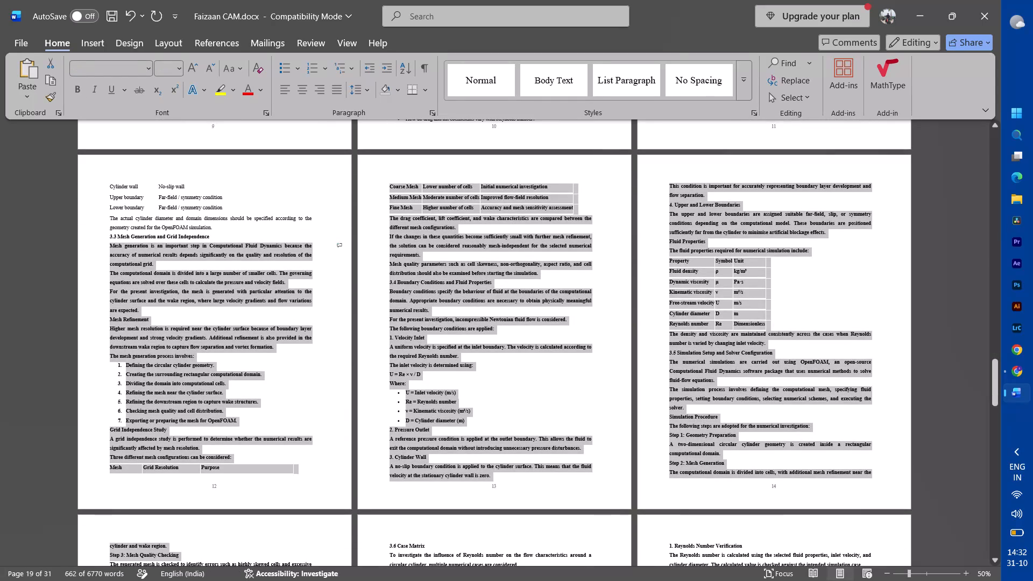
# Remove bold from the body text under 3.3 Mesh Generation and Grid Independence, through the mesh quality parameters paragraph.
pyautogui.moveTo(105, 247); pyautogui.dragTo(292, 267)
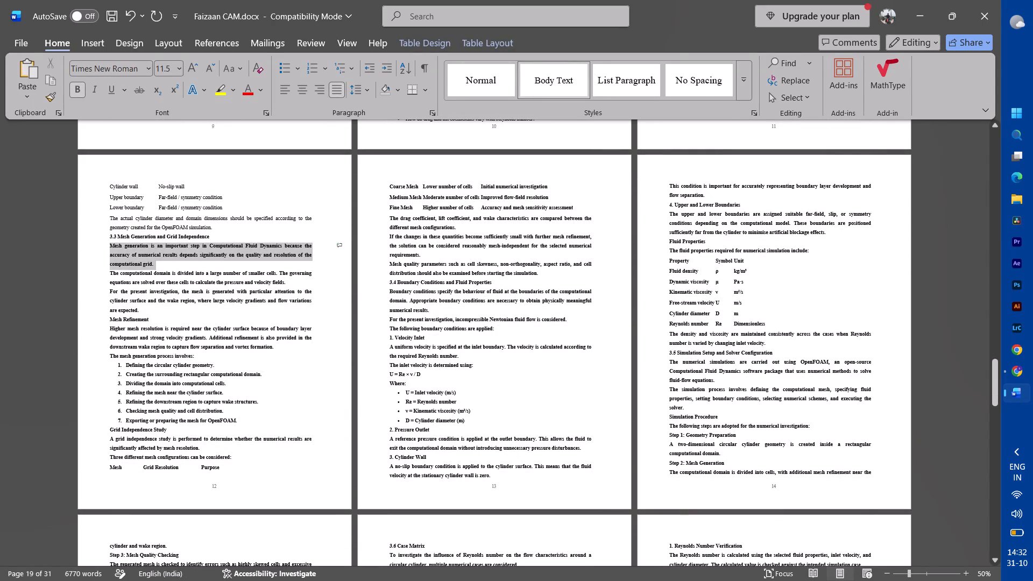
pyautogui.moveTo(292, 267); pyautogui.dragTo(547, 277)
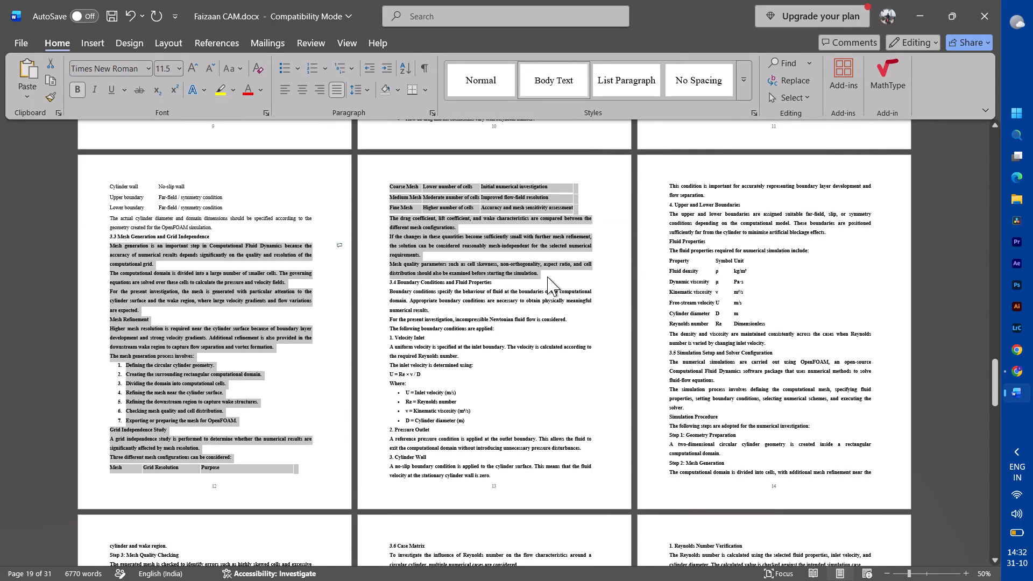
pyautogui.hotkey('ctrl', 'b')
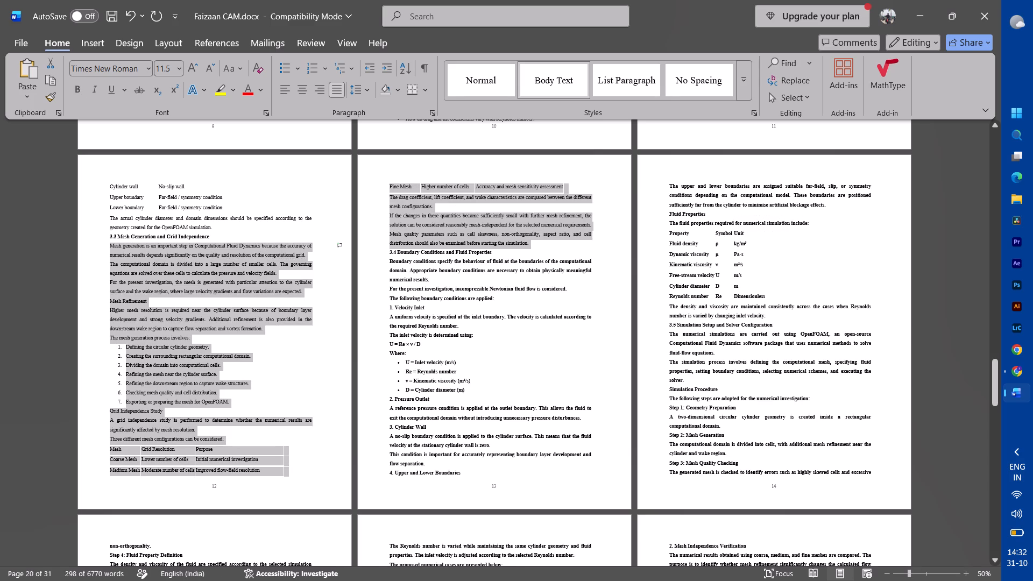
# Remove bold from the text under 3.4 Boundary Conditions and Fluid Properties, down to "maintained consistently" in the density and viscosity paragraph.
pyautogui.moveTo(385, 261); pyautogui.dragTo(624, 325)
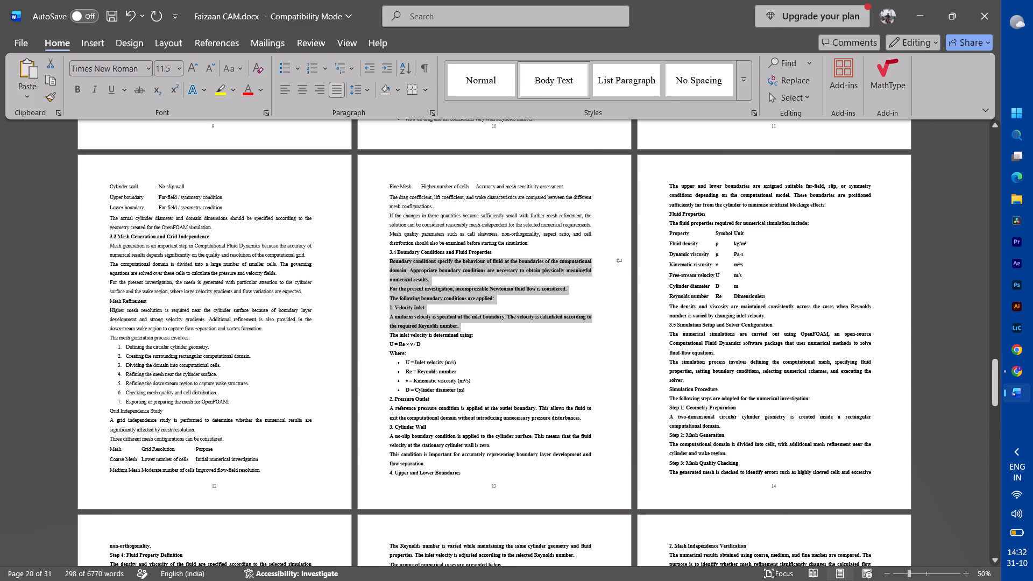
pyautogui.moveTo(624, 325); pyautogui.dragTo(761, 306)
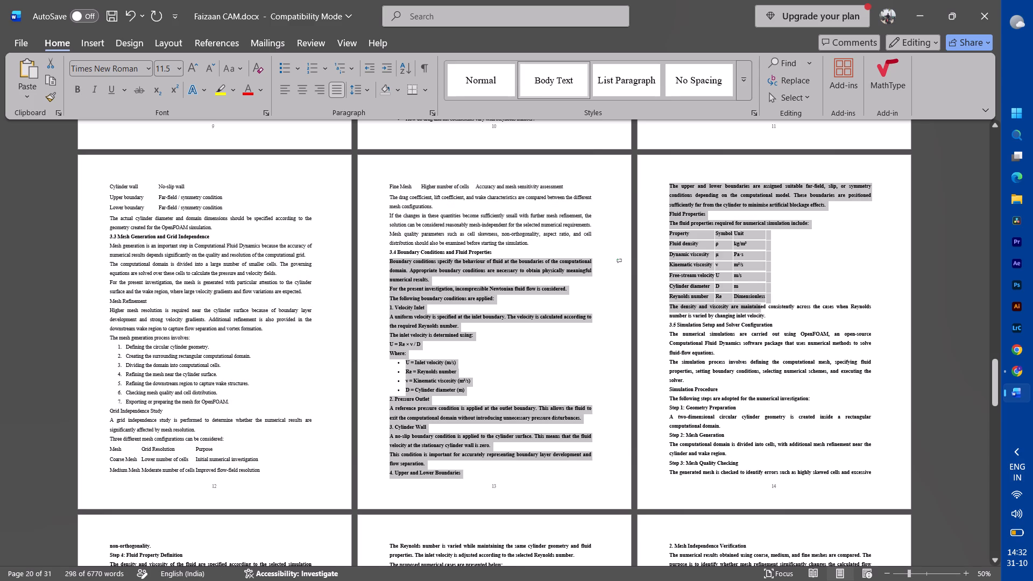
pyautogui.moveTo(761, 306); pyautogui.dragTo(769, 309)
pyautogui.hotkey('ctrl', 'b')
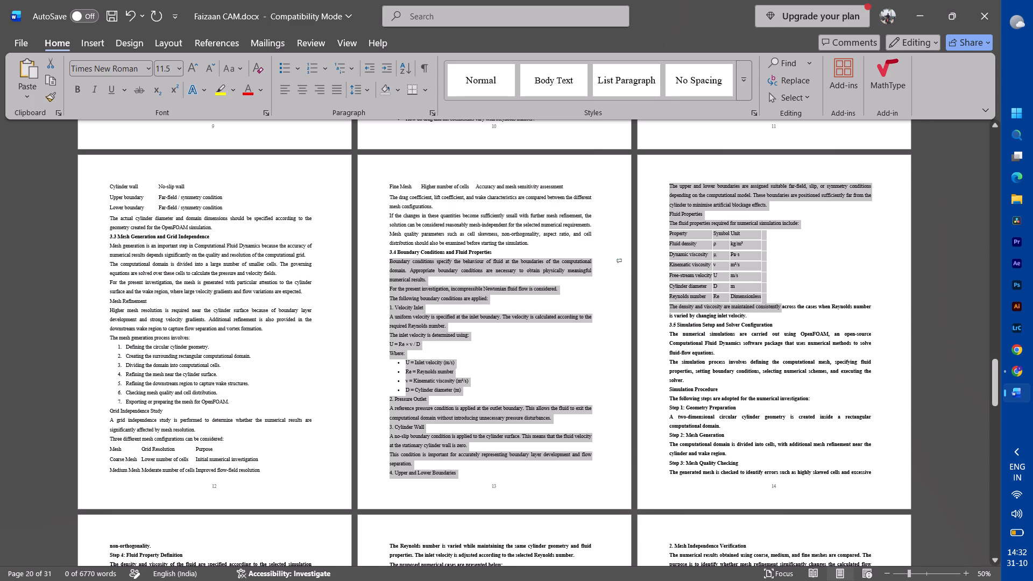
# Remove bold from the body text under 3.5 Simulation Setup and Solver Configuration, through the Vortex-shedding frequency bullet.
pyautogui.scroll(-4, 670, 337)
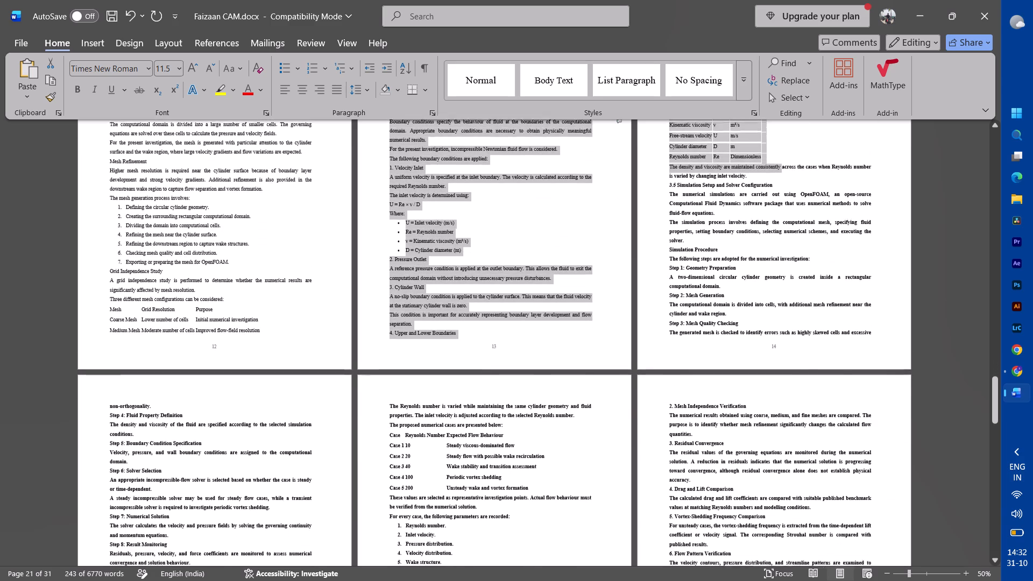
pyautogui.scroll(-1, 670, 337)
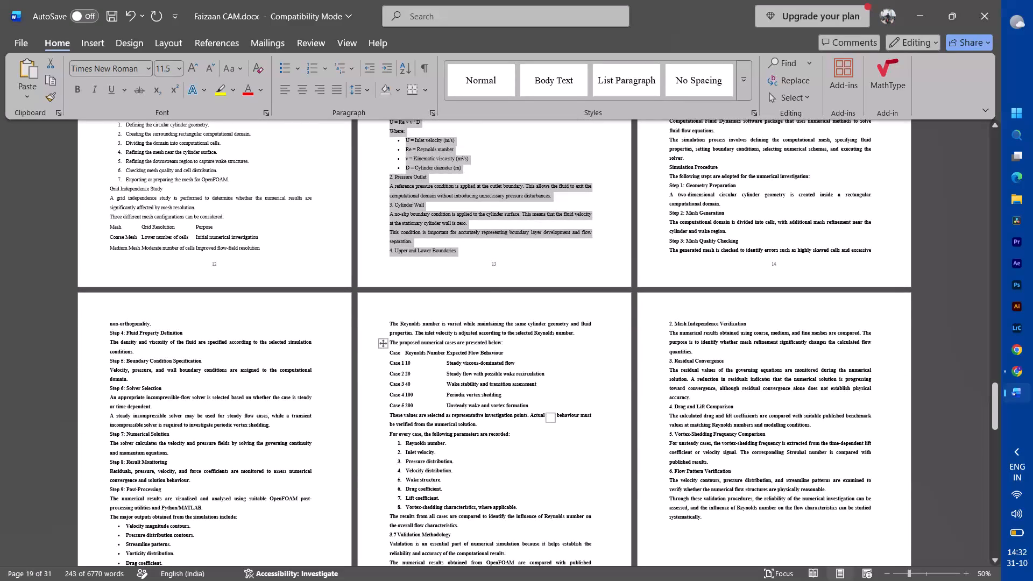
pyautogui.scroll(1, 502, 436)
pyautogui.moveTo(666, 139); pyautogui.dragTo(689, 233)
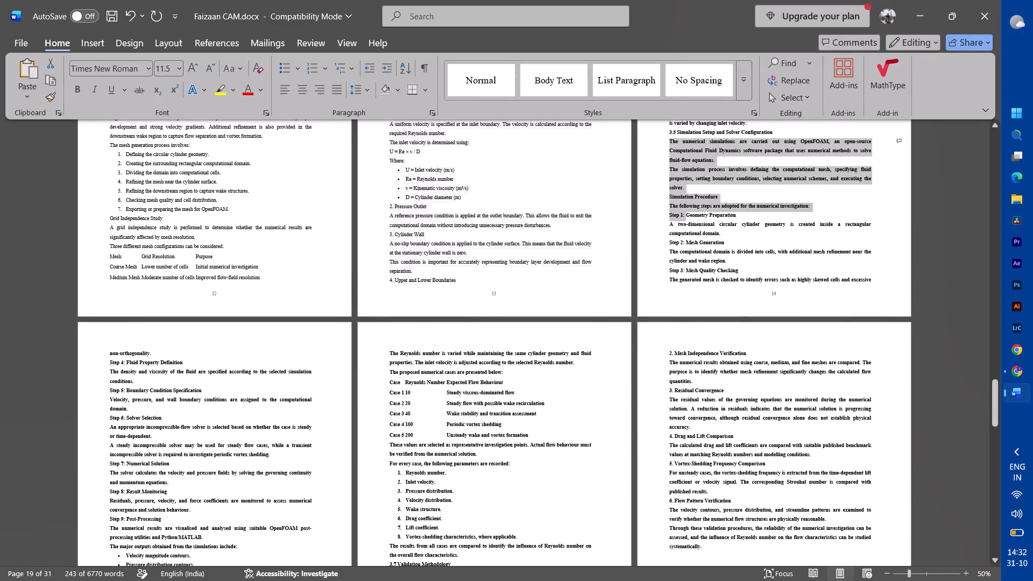
pyautogui.moveTo(689, 233); pyautogui.dragTo(227, 574)
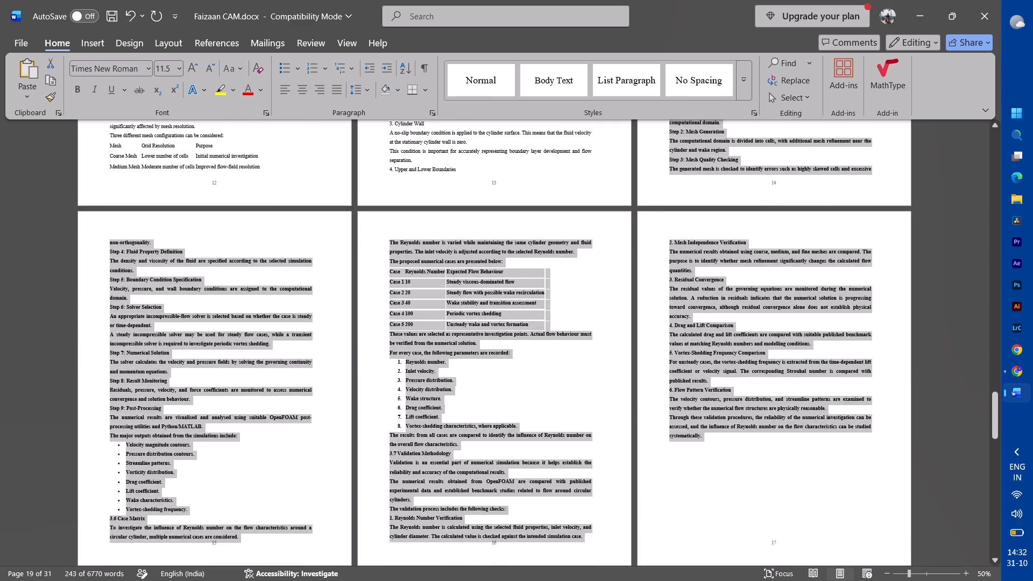
pyautogui.moveTo(227, 574); pyautogui.dragTo(229, 478)
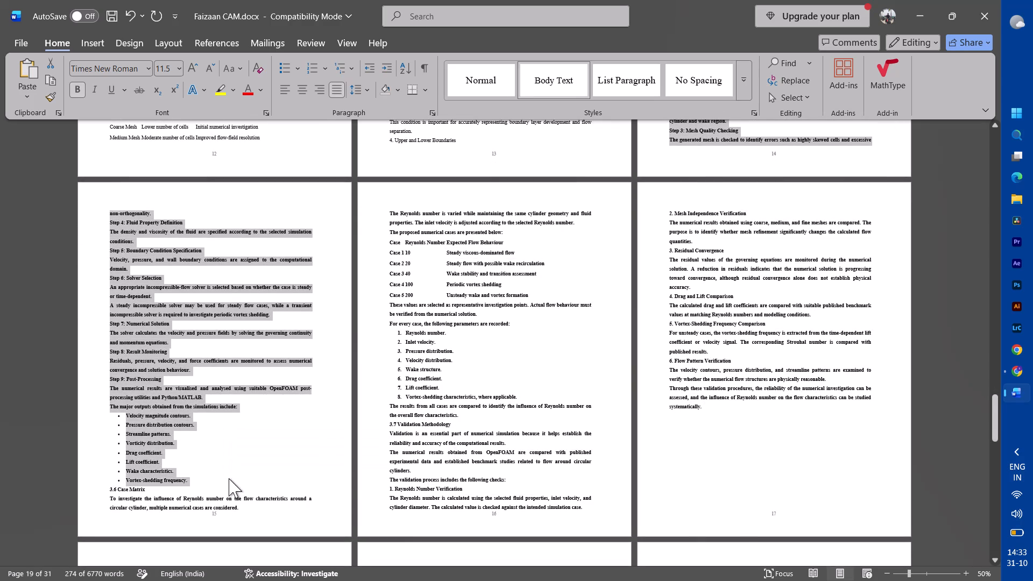
pyautogui.hotkey('ctrl', 'b')
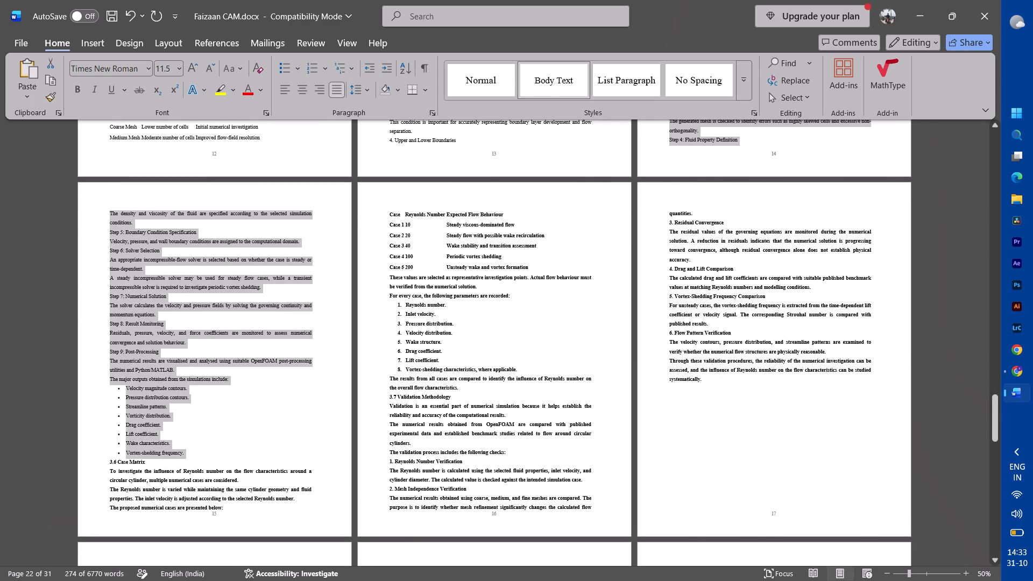
# Remove bold from the text, case table and numbered list under 3.6 Case Matrix.
pyautogui.moveTo(105, 472); pyautogui.dragTo(474, 386)
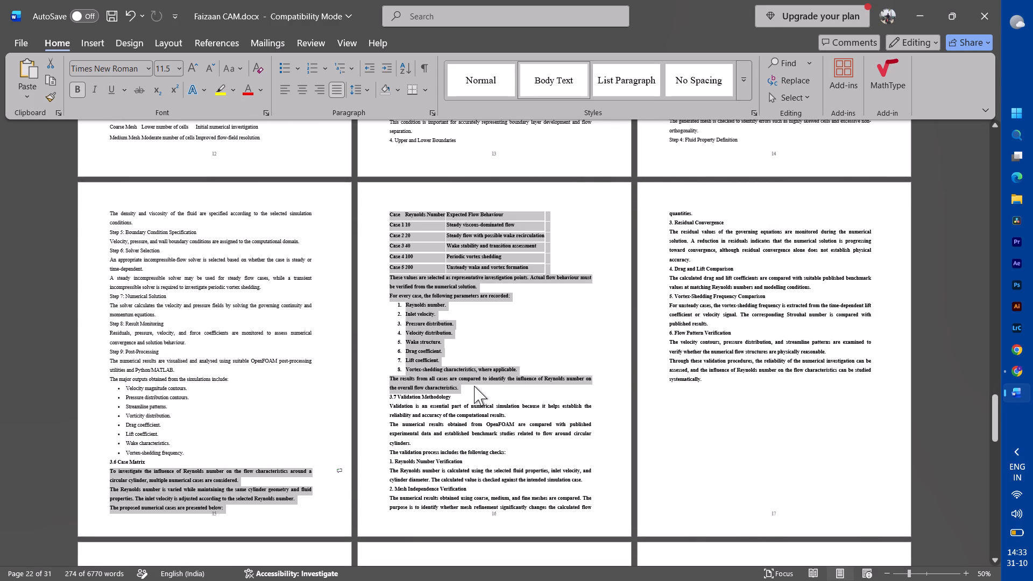
pyautogui.hotkey('ctrl', 'b')
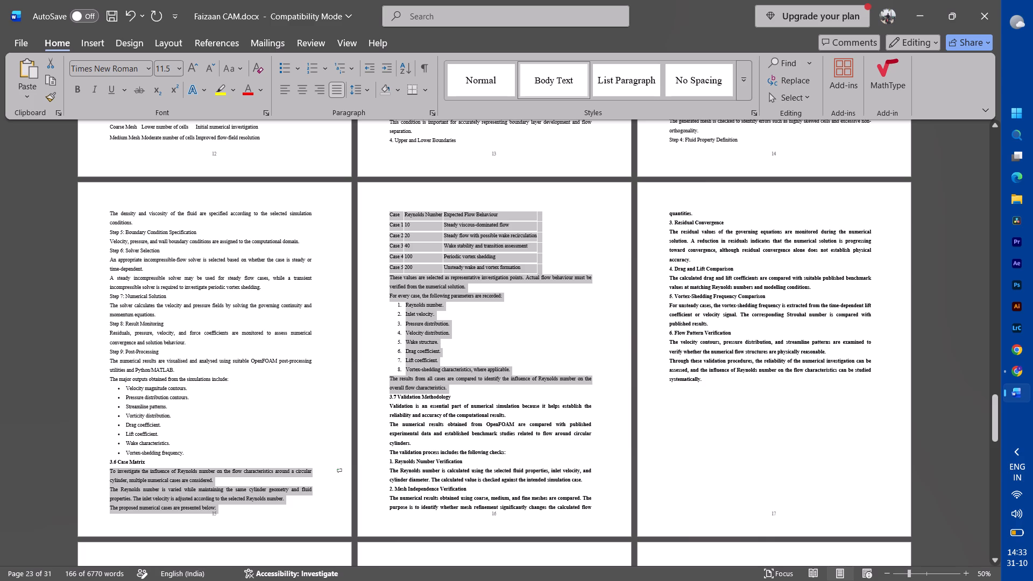
# Remove bold from the body text under 3.7 Validation Methodology, through the end of Chapter 3.
pyautogui.moveTo(386, 407); pyautogui.dragTo(731, 393)
pyautogui.hotkey('ctrl', 'b')
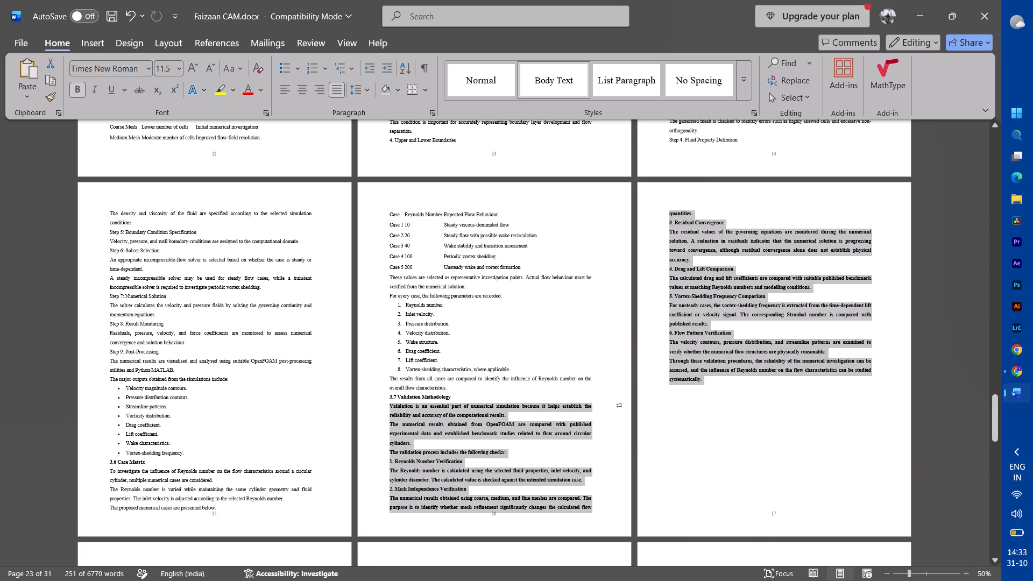
# Switch to the ChatGPT report conversation in Chrome and send the prompt "chapter 4".
pyautogui.scroll(-4, 731, 393)
pyautogui.hotkey('alt', 'Tab')
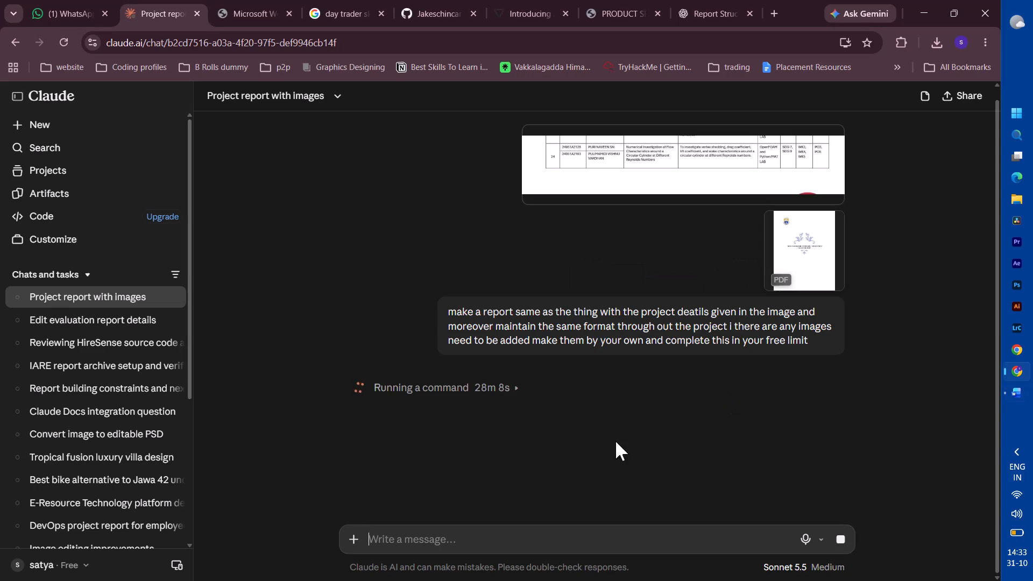
pyautogui.click(701, 1)
pyautogui.scroll(-2, 519, 274)
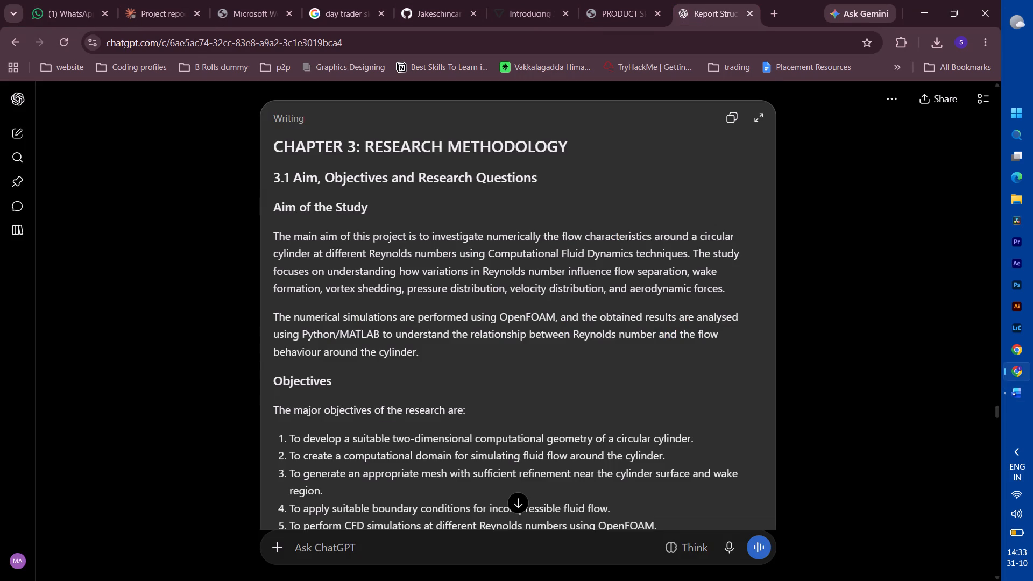
pyautogui.scroll(-15, 519, 274)
pyautogui.click(350, 549)
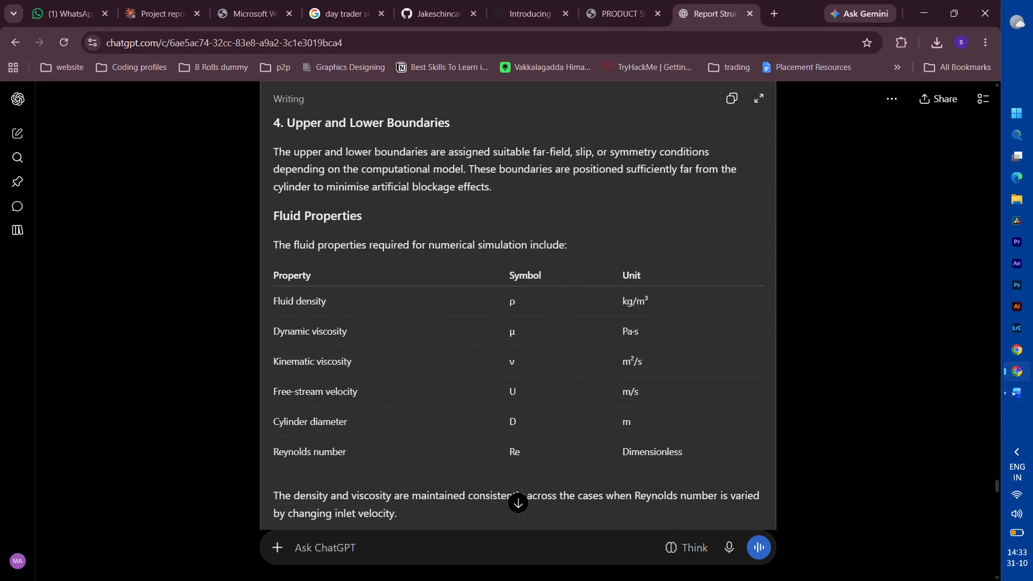
pyautogui.write('chapter 4')
pyautogui.press('Return')
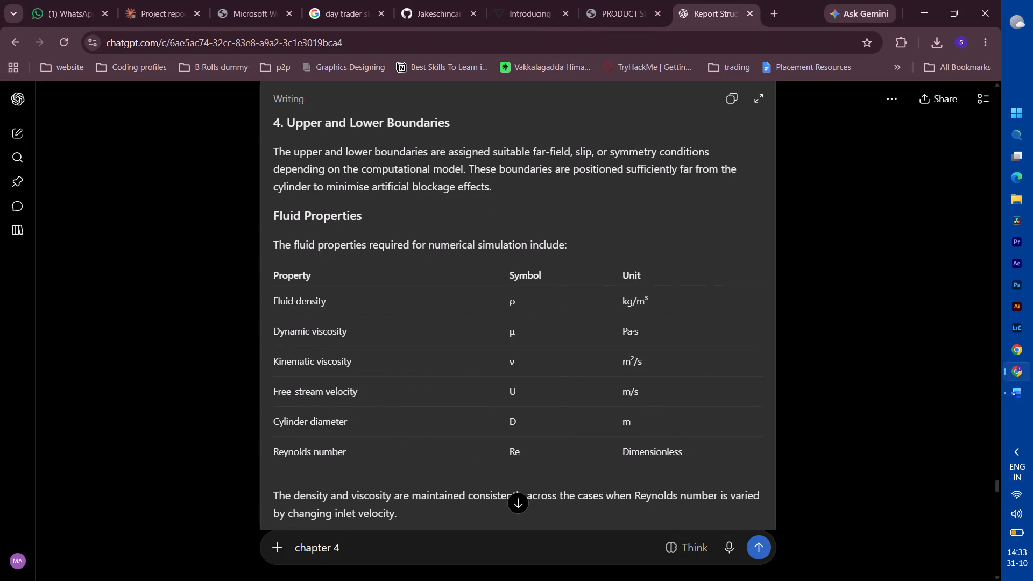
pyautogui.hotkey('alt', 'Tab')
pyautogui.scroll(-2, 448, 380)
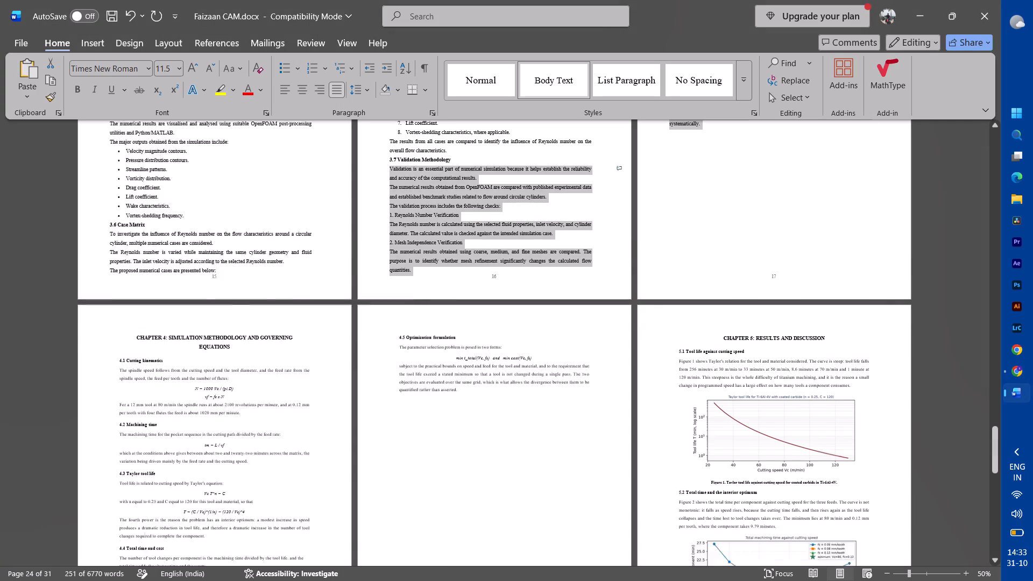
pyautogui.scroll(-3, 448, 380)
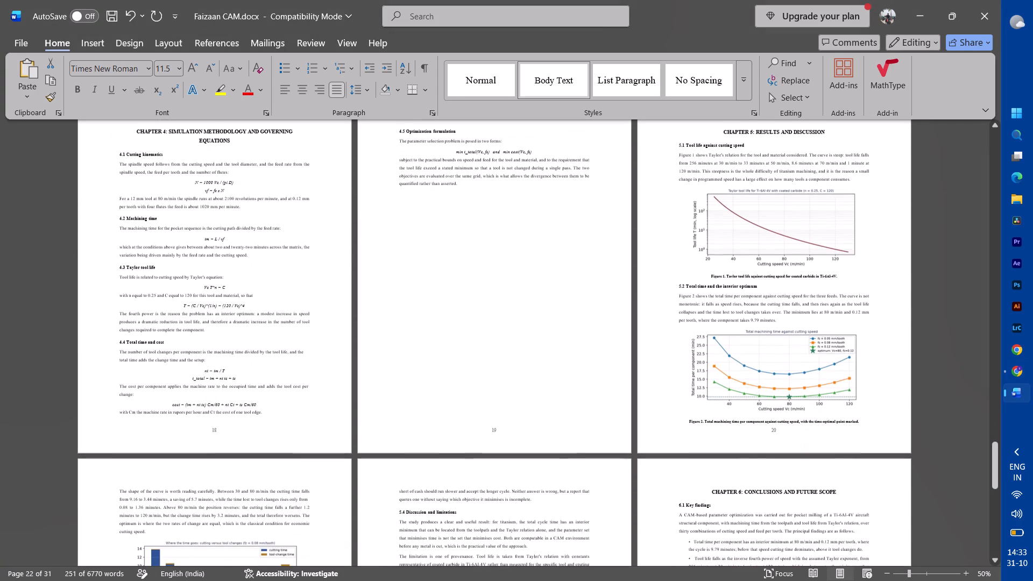
# Return to the ChatGPT conversation in Chrome and copy the complete generated Chapter 4 text.
pyautogui.hotkey('alt', 'Tab')
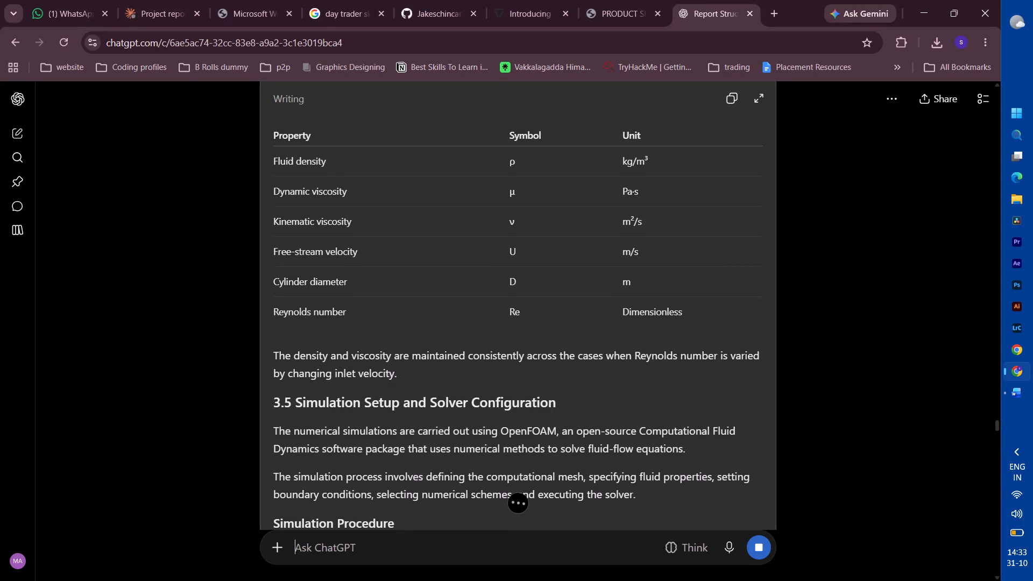
pyautogui.click(141, 25)
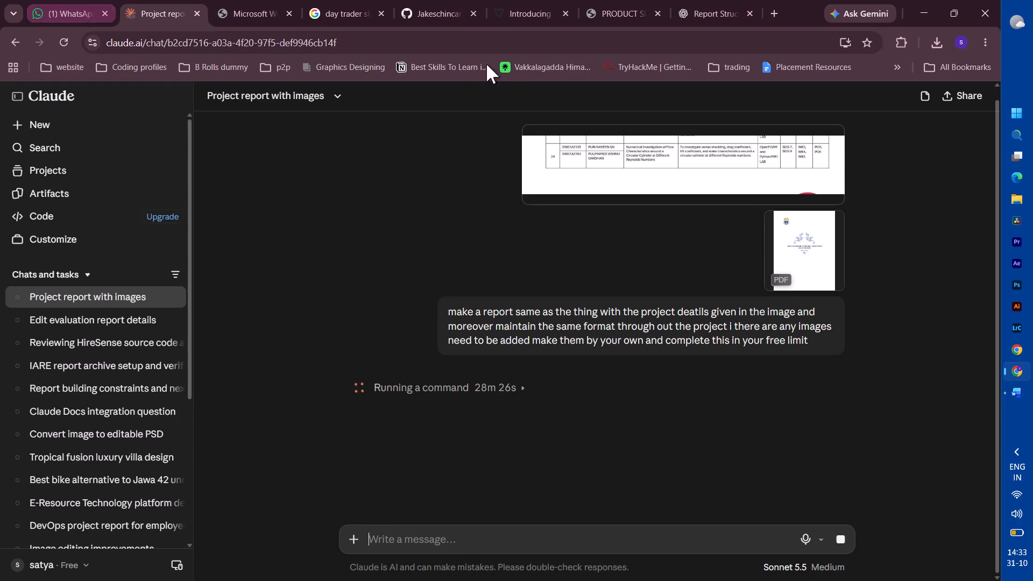
pyautogui.click(735, 2)
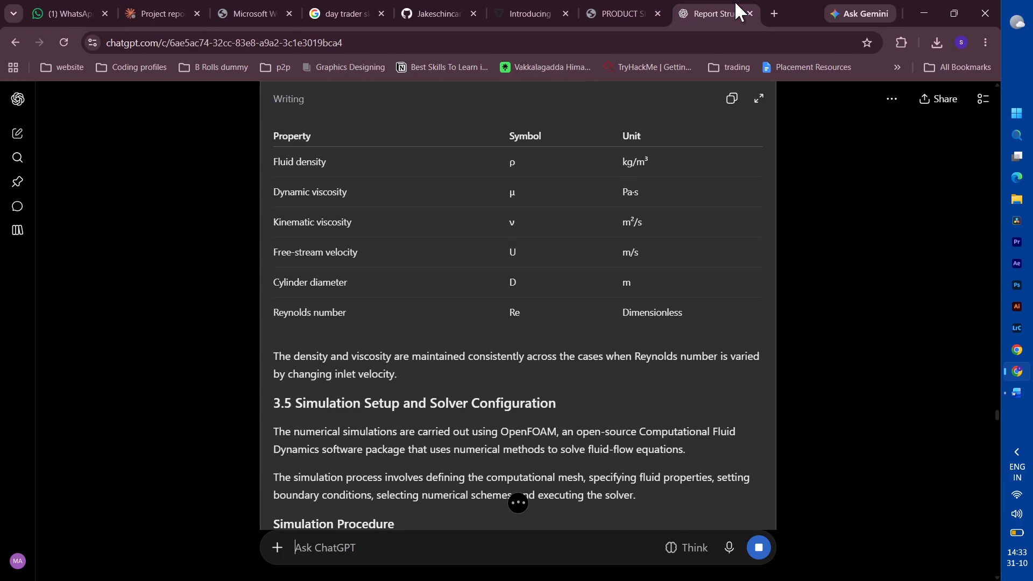
pyautogui.scroll(-11, 642, 292)
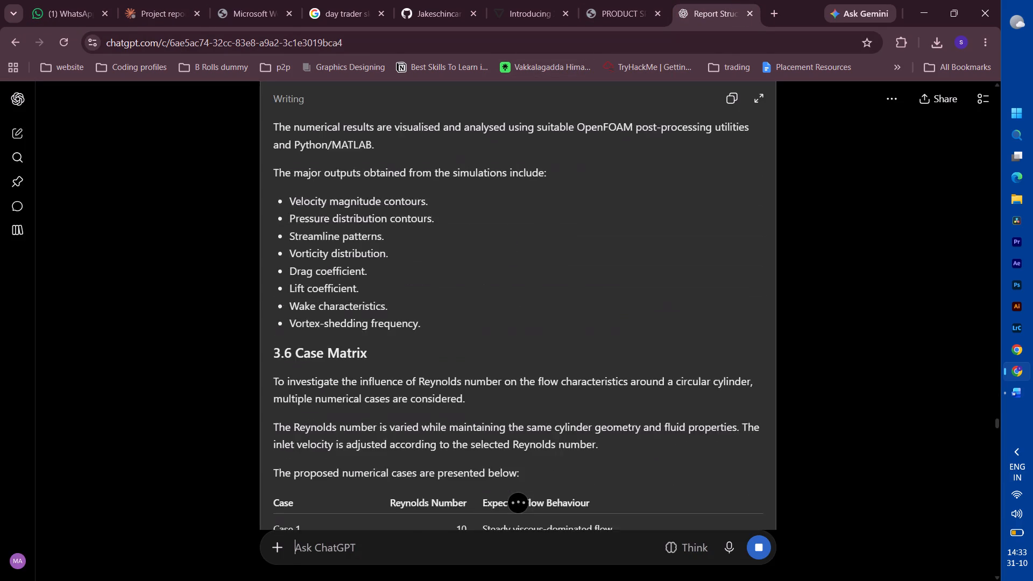
pyautogui.scroll(-11, 642, 292)
pyautogui.scroll(2, 642, 292)
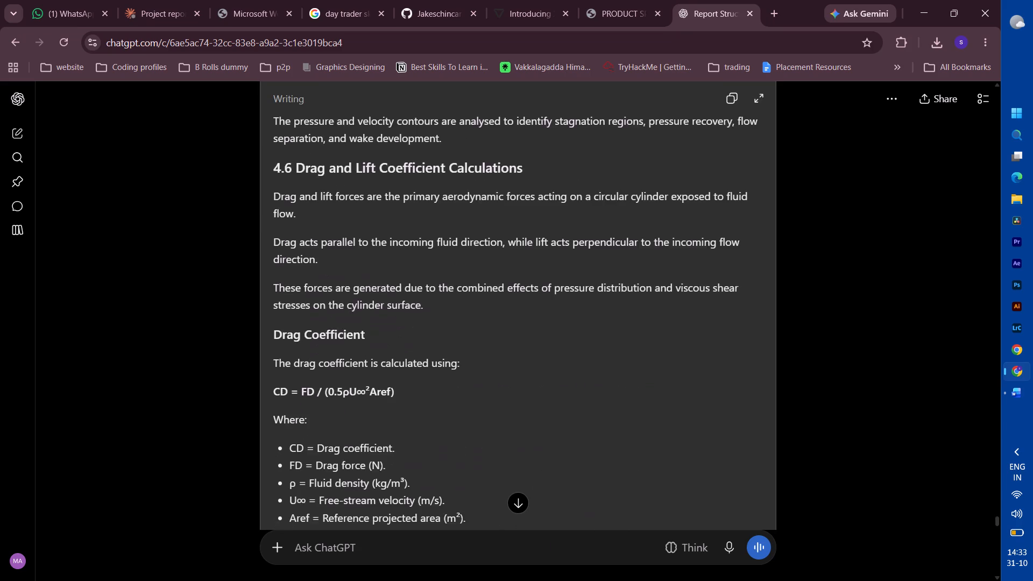
pyautogui.scroll(10, 642, 292)
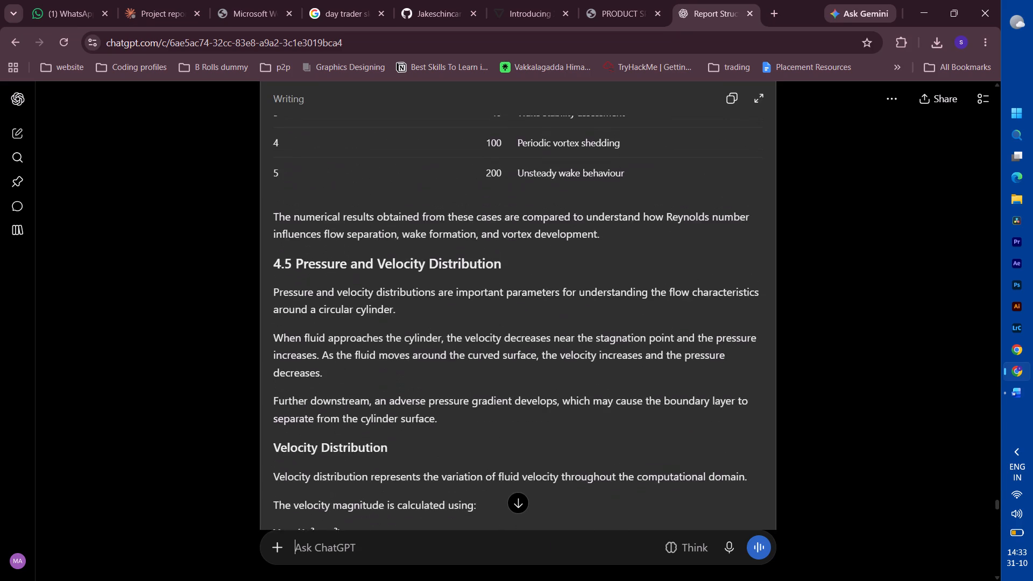
pyautogui.scroll(4, 642, 292)
pyautogui.click(730, 101)
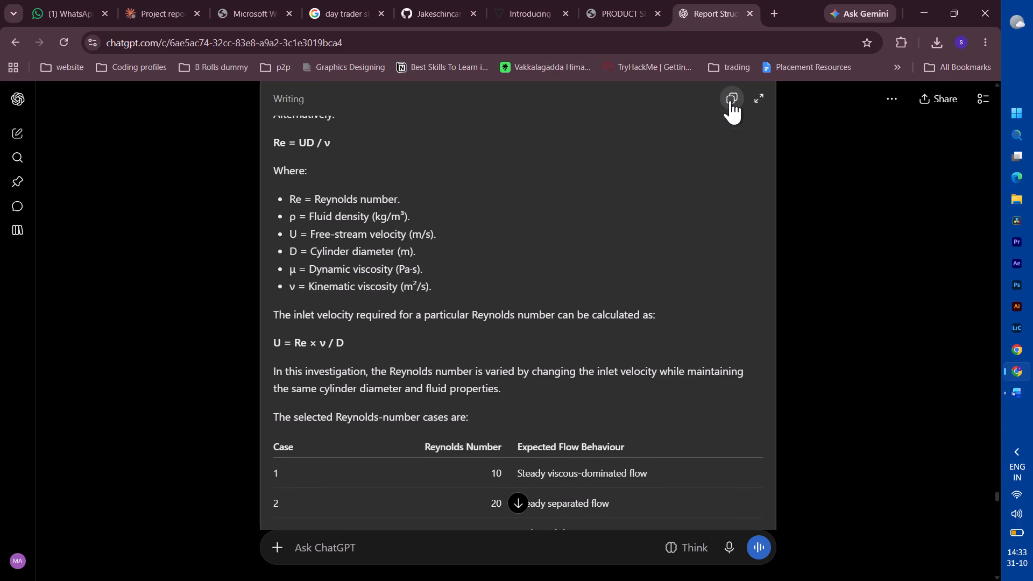
# Switch back to the project report in Word, at the old Chapter 4 on simulation methodology and governing equations.
pyautogui.hotkey('alt', 'Tab')
pyautogui.scroll(2, 535, 325)
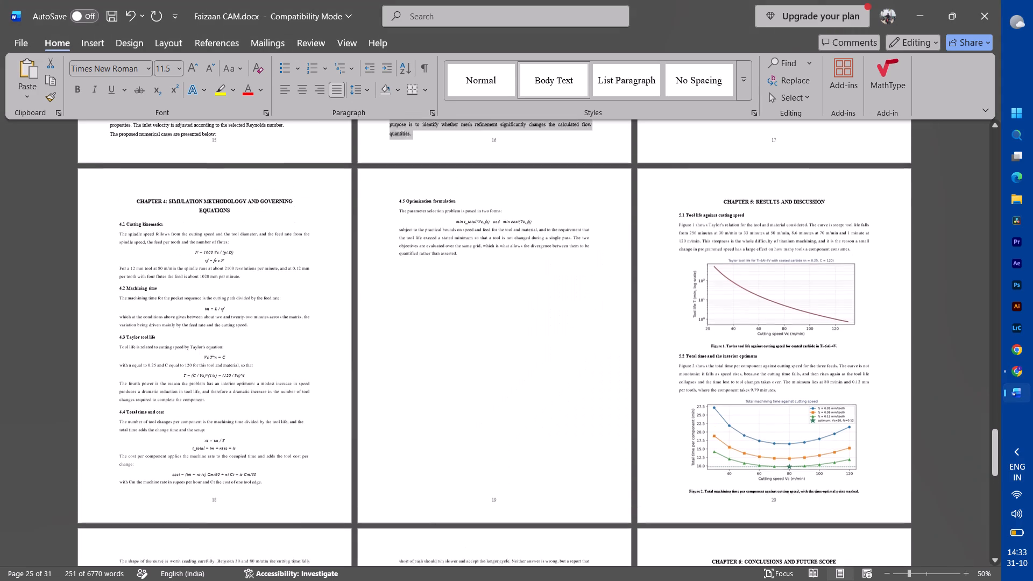
pyautogui.scroll(1, 535, 325)
pyautogui.scroll(-1, 535, 325)
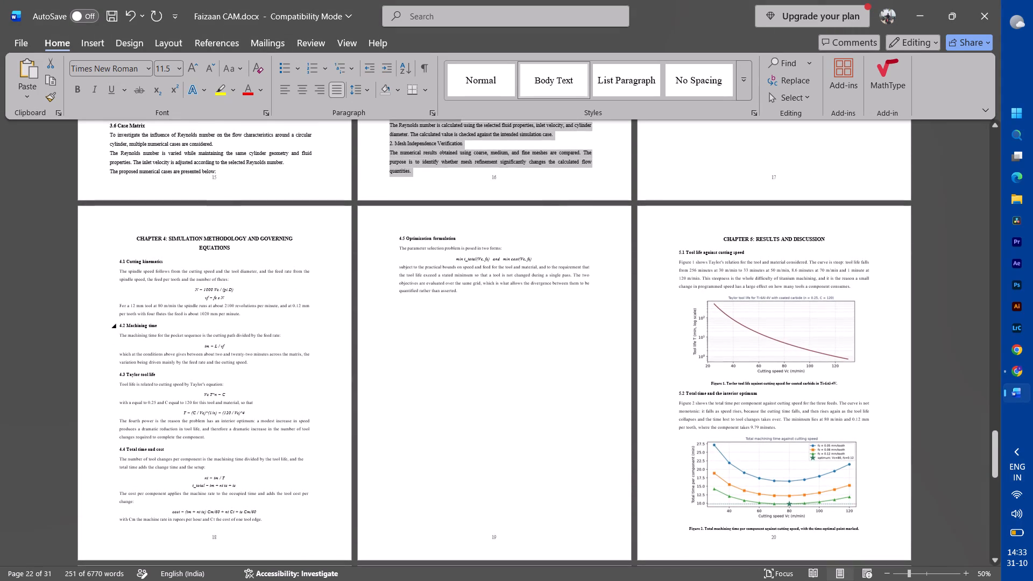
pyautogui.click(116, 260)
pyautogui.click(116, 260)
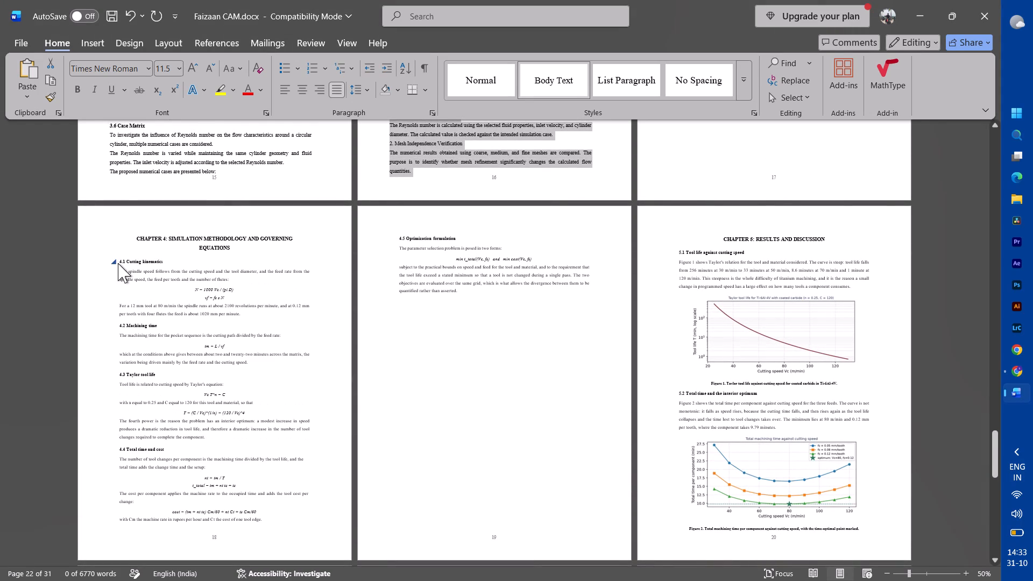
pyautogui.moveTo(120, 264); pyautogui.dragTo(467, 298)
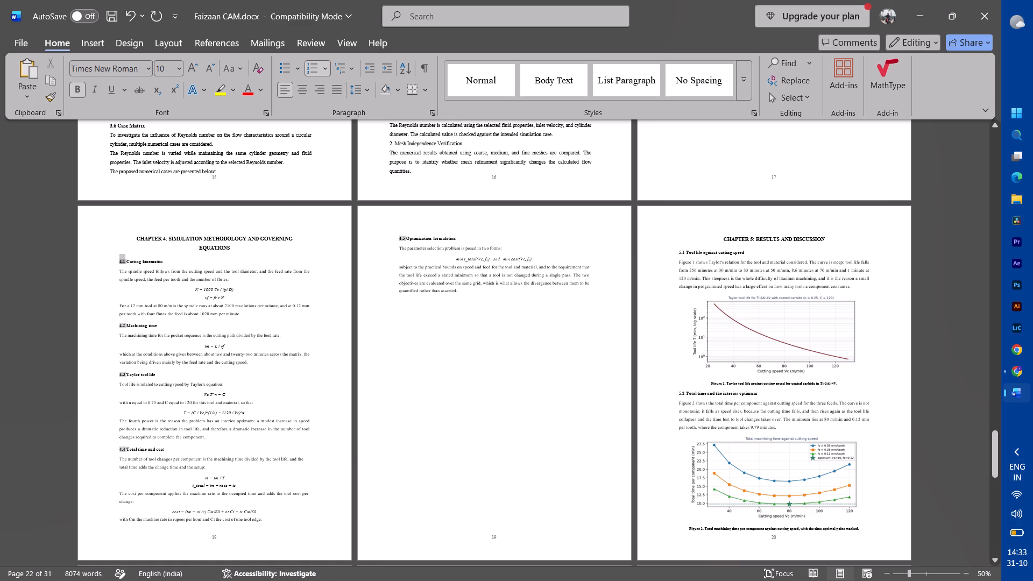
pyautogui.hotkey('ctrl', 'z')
# Replace the whole old Chapter 4, from its title through 4.5 Optimisation formulation, with the copied ChatGPT text.
pyautogui.click(181, 285)
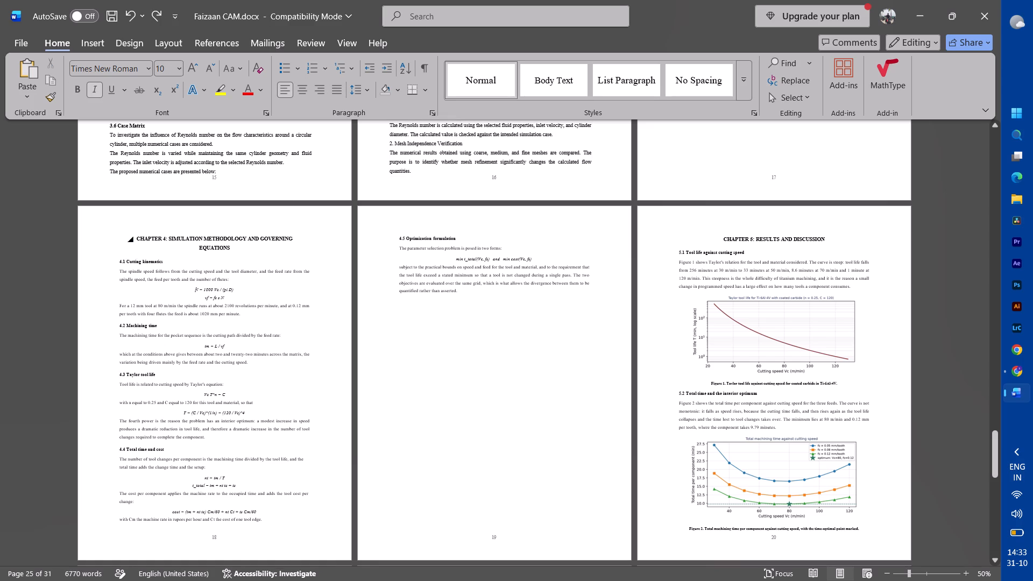
pyautogui.moveTo(136, 238); pyautogui.dragTo(583, 309)
pyautogui.hotkey('ctrl', 'v')
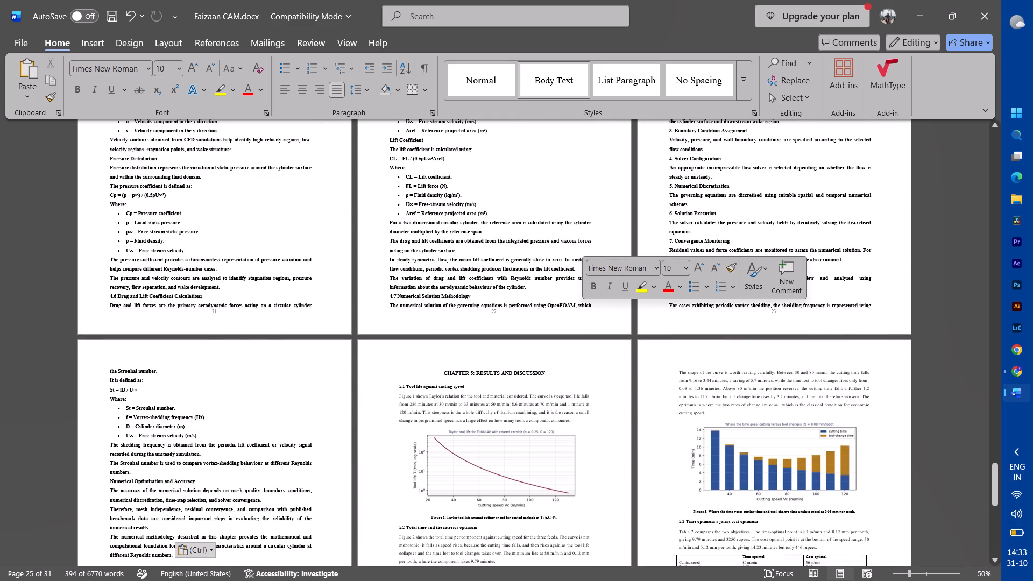
# Center the title "CHAPTER 4: NUMERICAL SIMULATION AND GOVERNING EQUATIONS".
pyautogui.scroll(8, 583, 309)
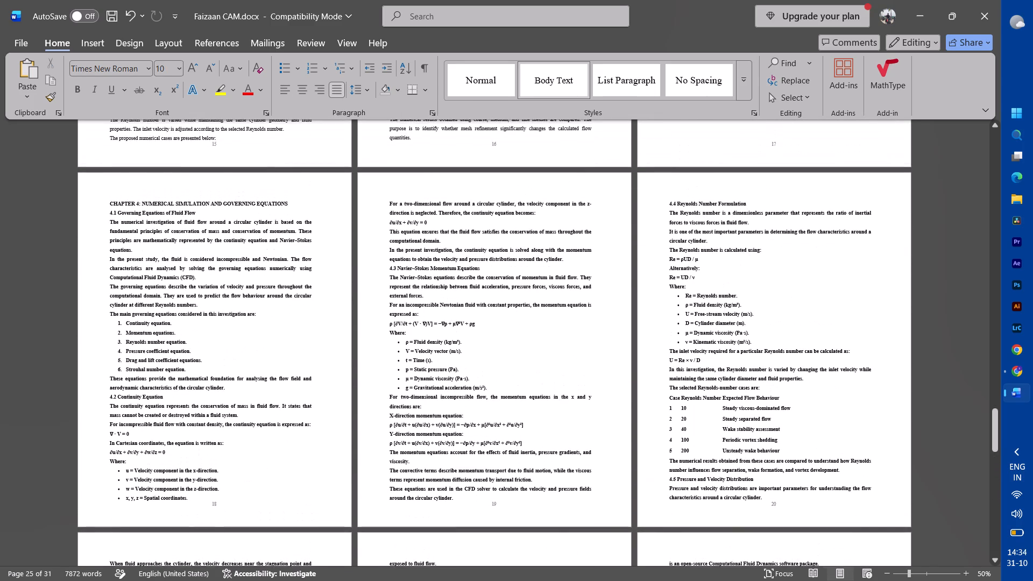
pyautogui.scroll(8, 656, 260)
pyautogui.scroll(-5, 656, 260)
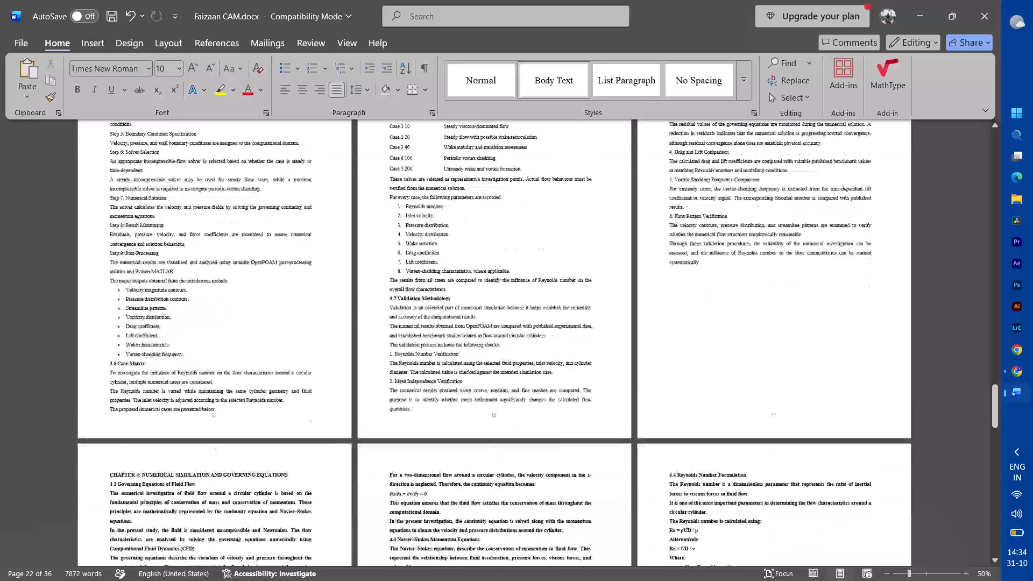
pyautogui.click(295, 433)
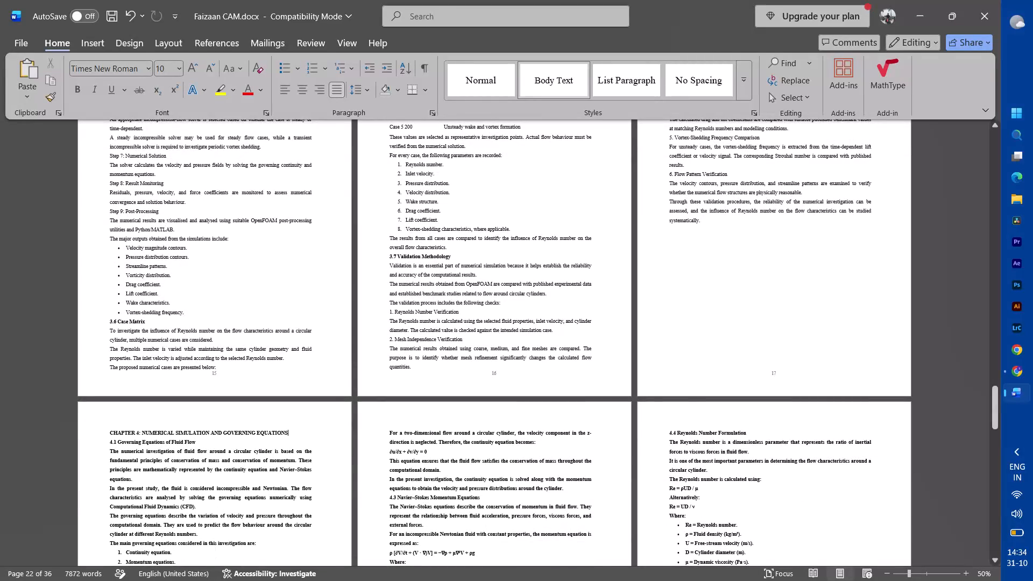
pyautogui.hotkey('ctrl', 'shift', 'Up')
pyautogui.hotkey('ctrl', 'e')
# Remove bold from the body text, equations and lists under sections 4.1 to 4.3, keeping the numbered section headings bold.
pyautogui.press('Down')
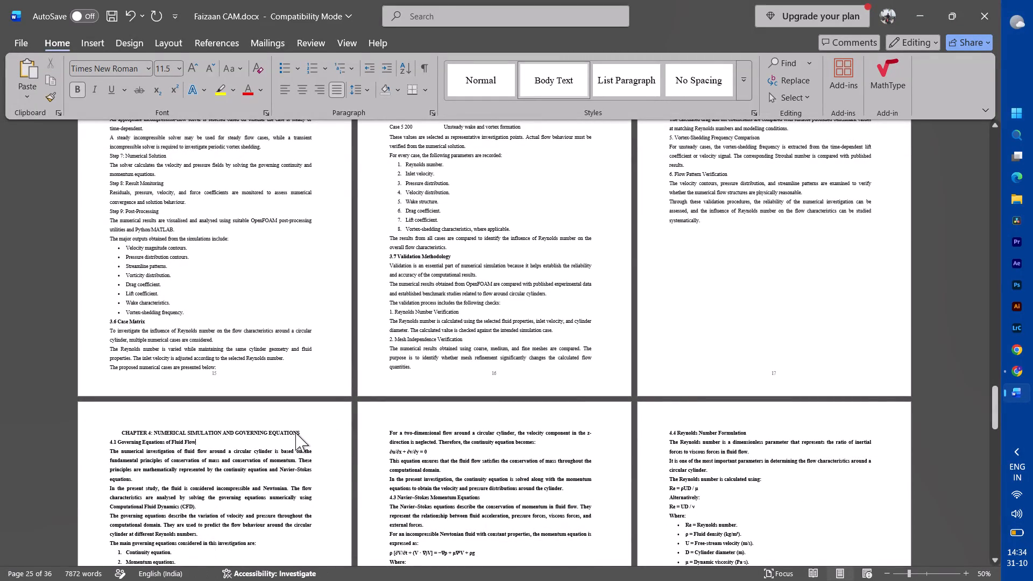
pyautogui.press('Down')
pyautogui.scroll(-4, 295, 433)
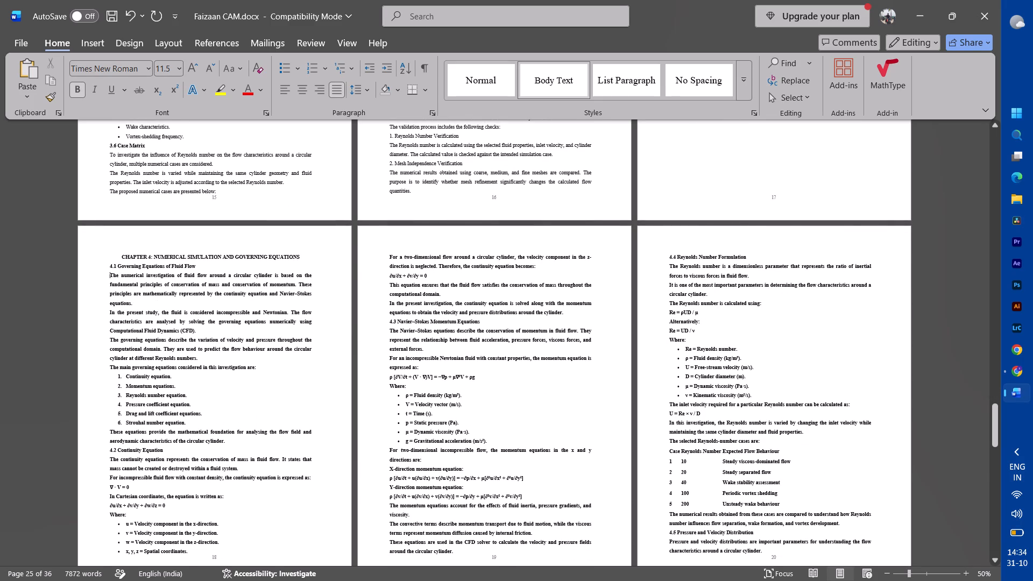
pyautogui.moveTo(228, 441); pyautogui.dragTo(104, 278)
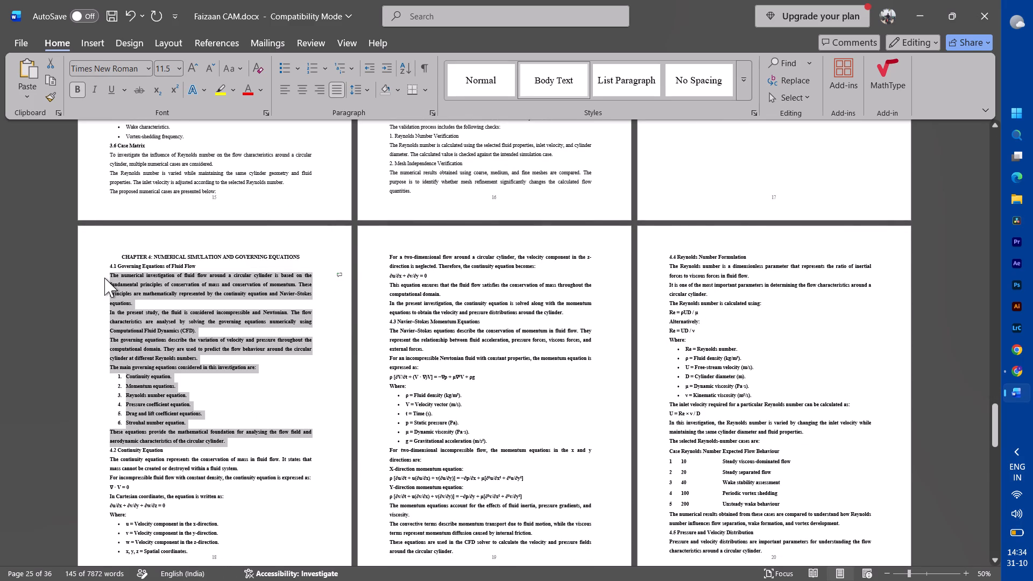
pyautogui.hotkey('ctrl', 'b')
pyautogui.moveTo(106, 452); pyautogui.dragTo(327, 412)
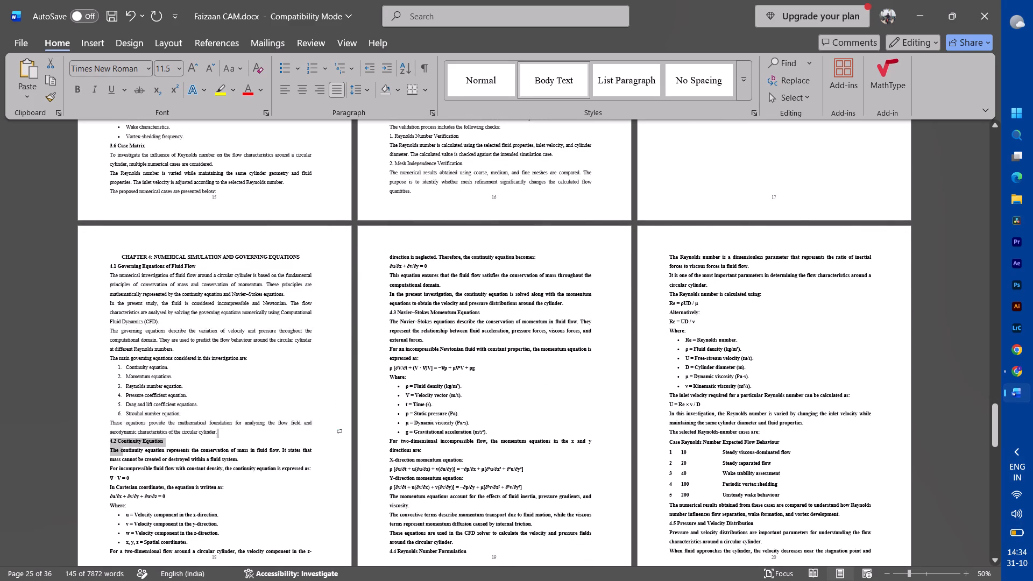
pyautogui.moveTo(327, 412); pyautogui.dragTo(564, 302)
pyautogui.hotkey('ctrl', 'b')
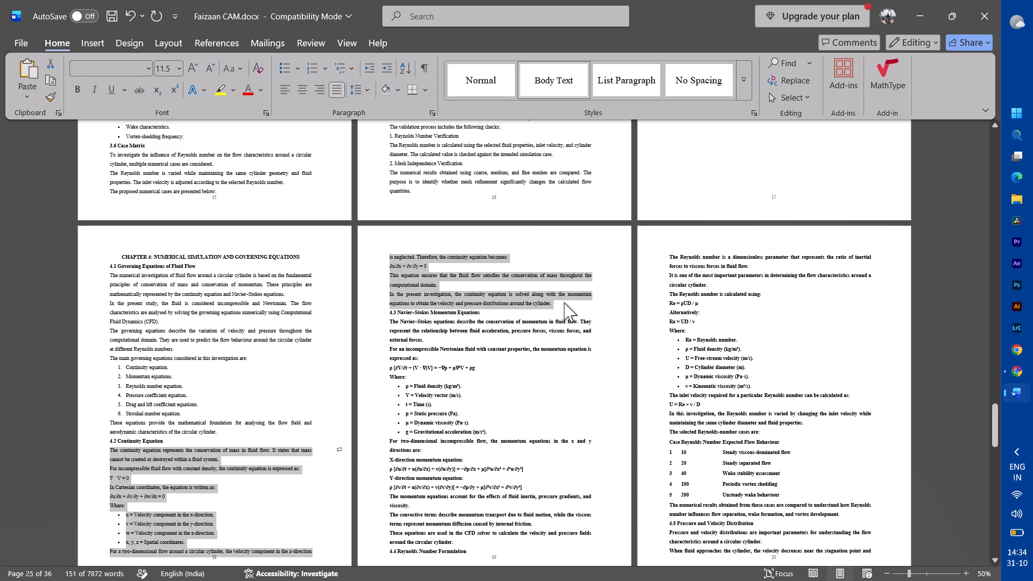
pyautogui.moveTo(387, 327); pyautogui.dragTo(462, 540)
pyautogui.hotkey('ctrl', 'b')
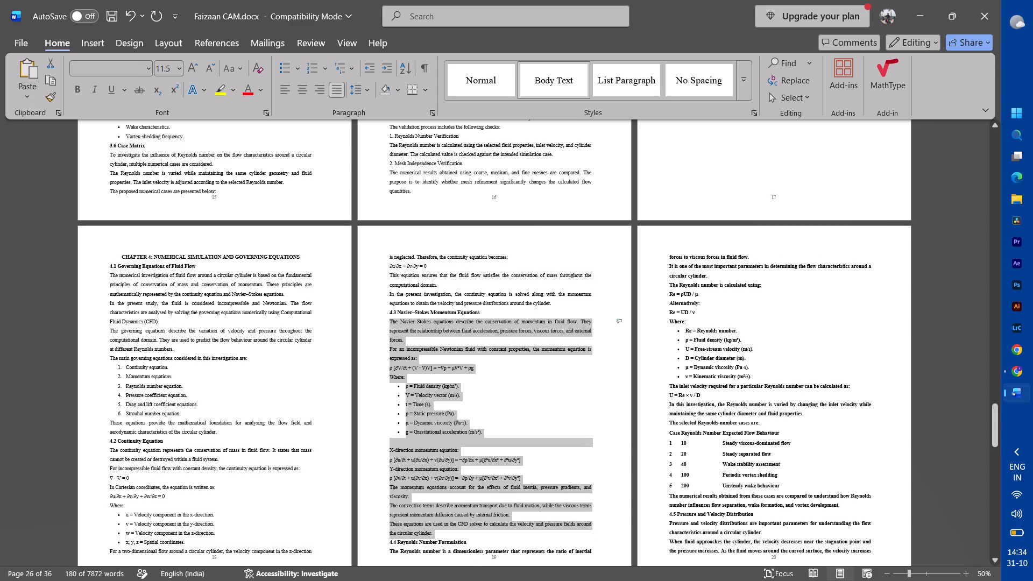
# Remove bold from everything under sections 4.4 to 4.6, including the Reynolds number table, keeping the numbered section headings bold.
pyautogui.moveTo(388, 551); pyautogui.dragTo(850, 506)
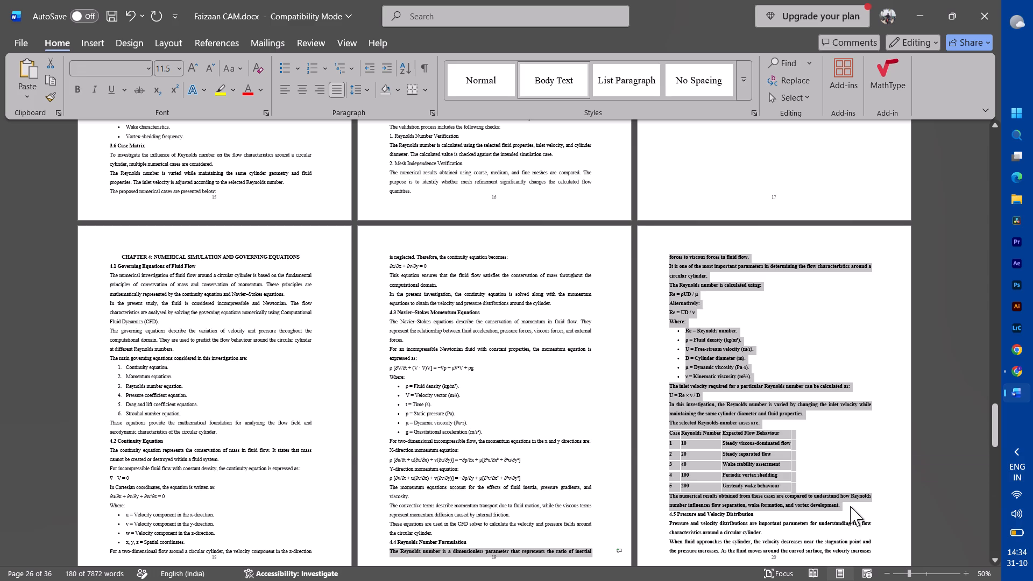
pyautogui.hotkey('ctrl', 'b')
pyautogui.scroll(-5, 850, 506)
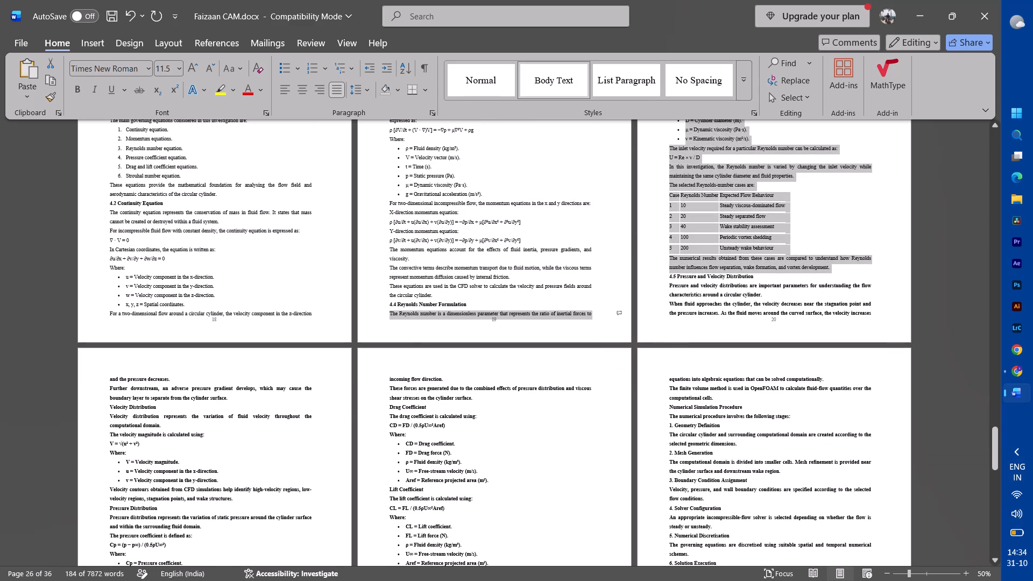
pyautogui.moveTo(667, 285); pyautogui.dragTo(210, 522)
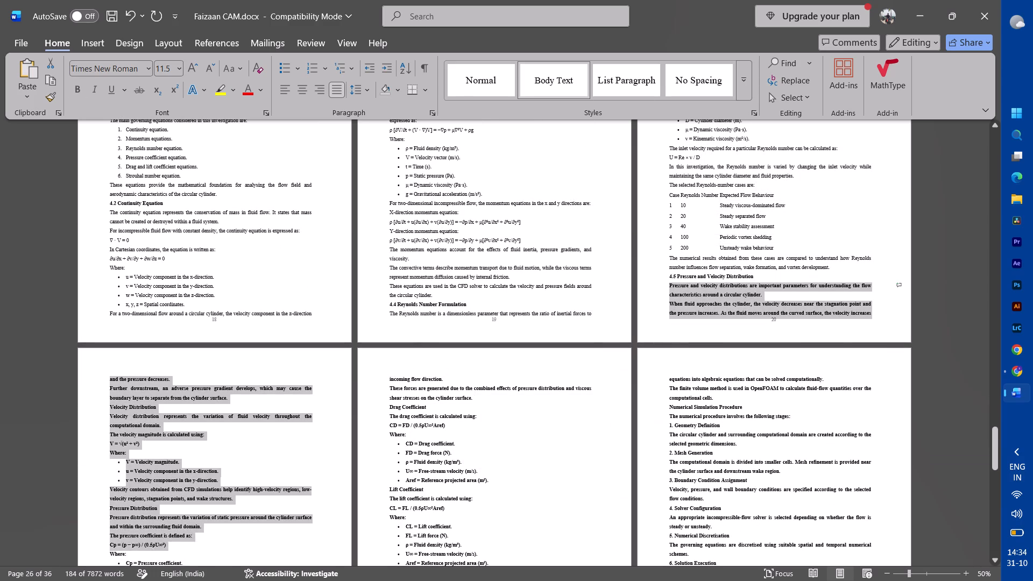
pyautogui.moveTo(210, 522); pyautogui.dragTo(247, 442)
pyautogui.hotkey('ctrl', 'b')
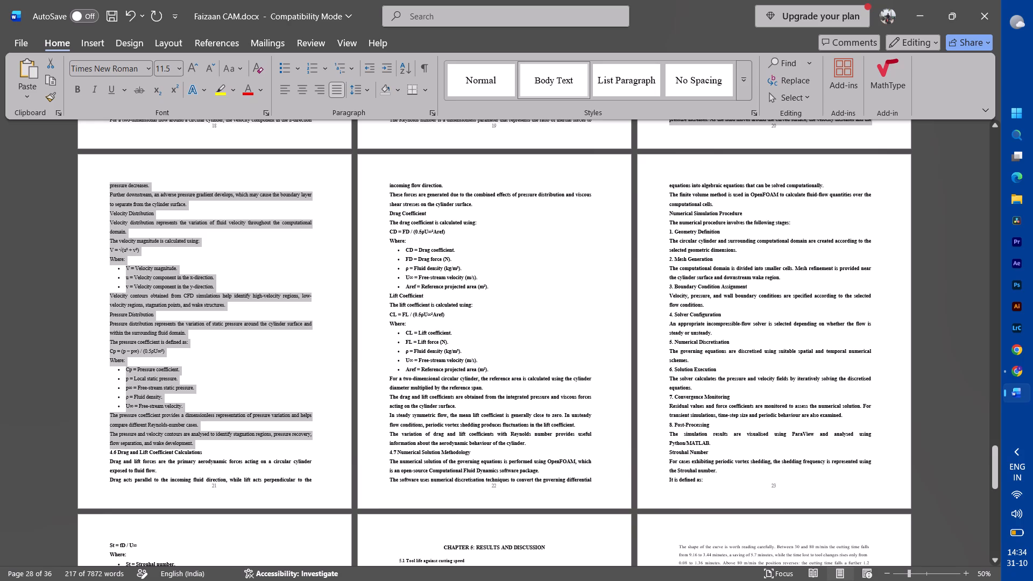
pyautogui.moveTo(108, 463); pyautogui.dragTo(547, 443)
pyautogui.hotkey('ctrl', 'b')
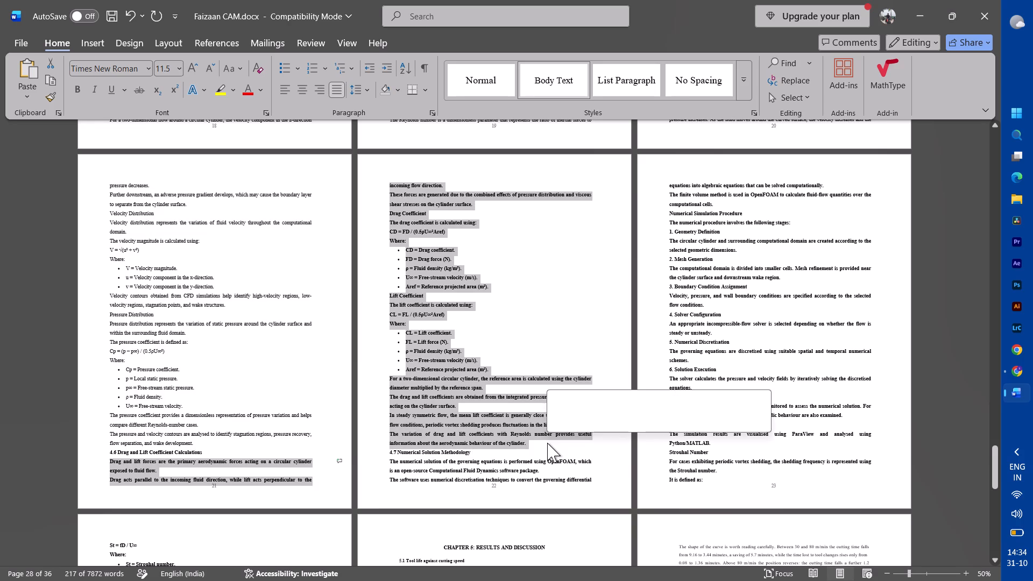
# Remove bold from all text under 4.7 Numerical Solution Methodology, through the end of Chapter 4.
pyautogui.moveTo(386, 464); pyautogui.dragTo(598, 509)
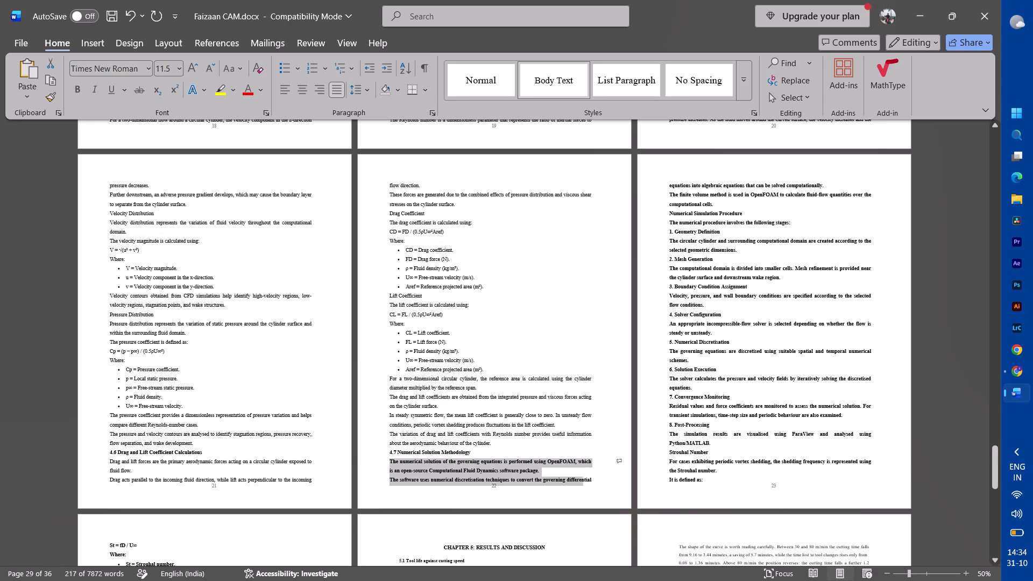
pyautogui.moveTo(598, 509); pyautogui.dragTo(852, 392)
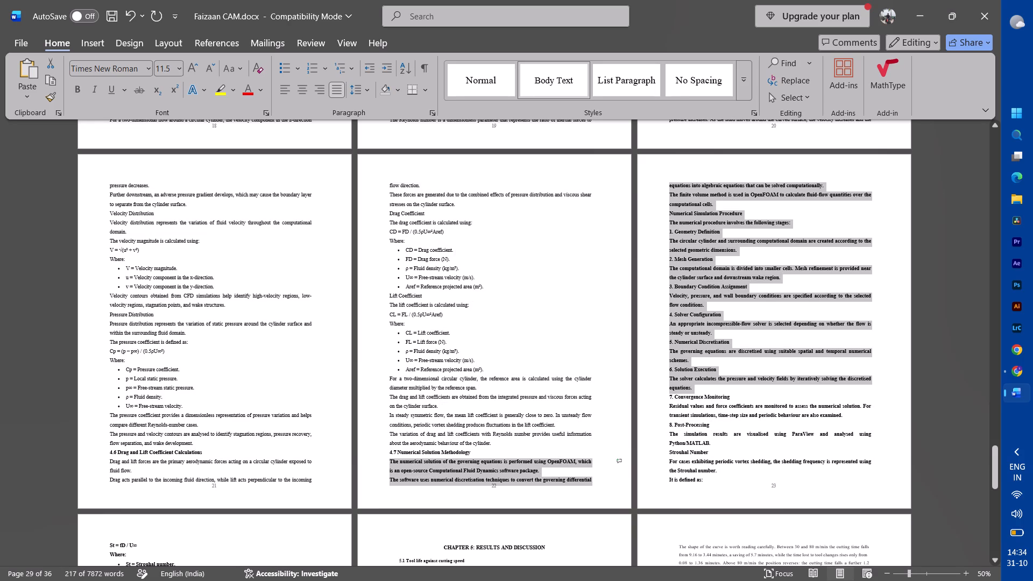
pyautogui.moveTo(852, 392); pyautogui.dragTo(539, 380)
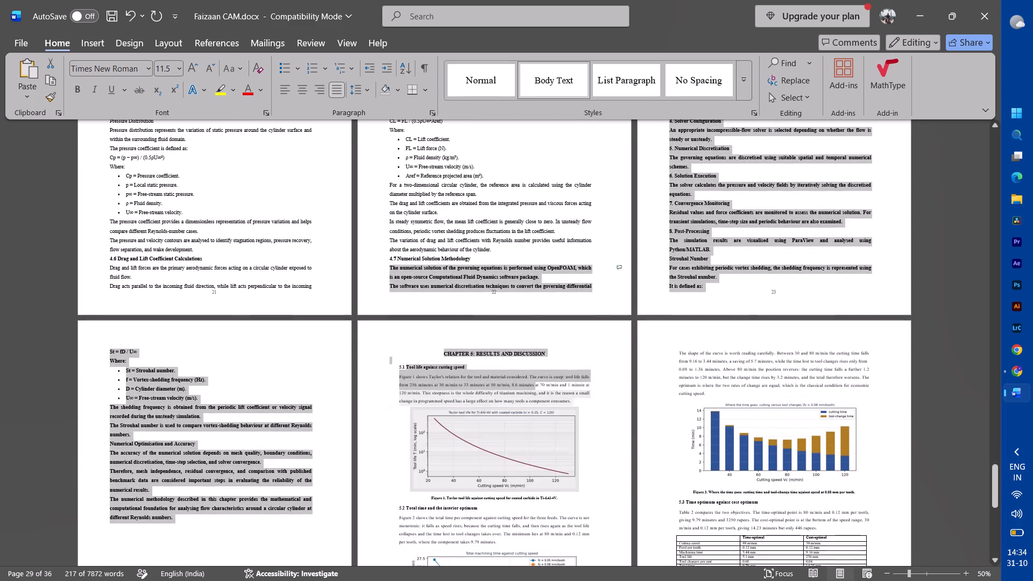
pyautogui.moveTo(539, 380); pyautogui.dragTo(633, 246)
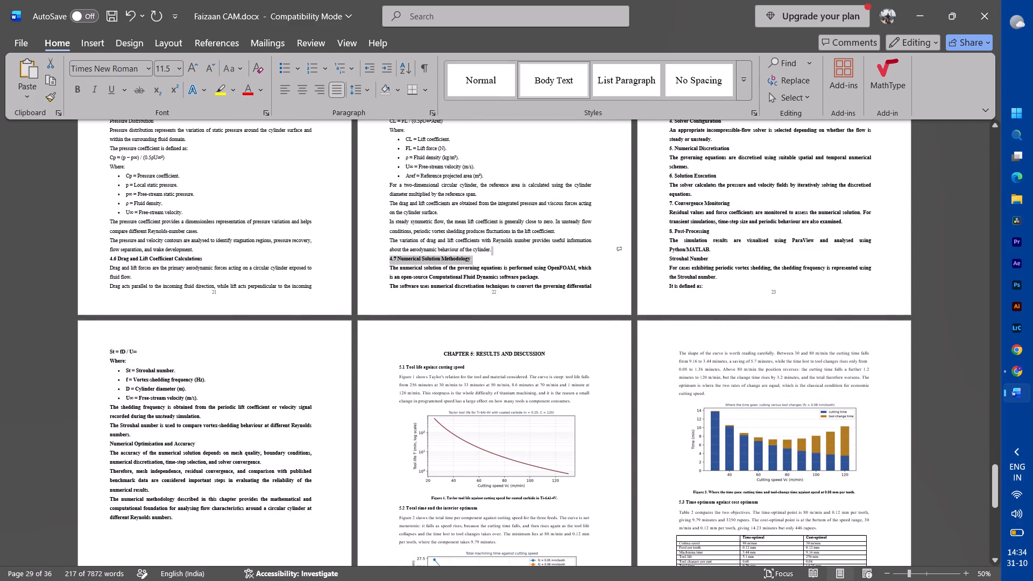
pyautogui.moveTo(633, 246); pyautogui.dragTo(354, 442)
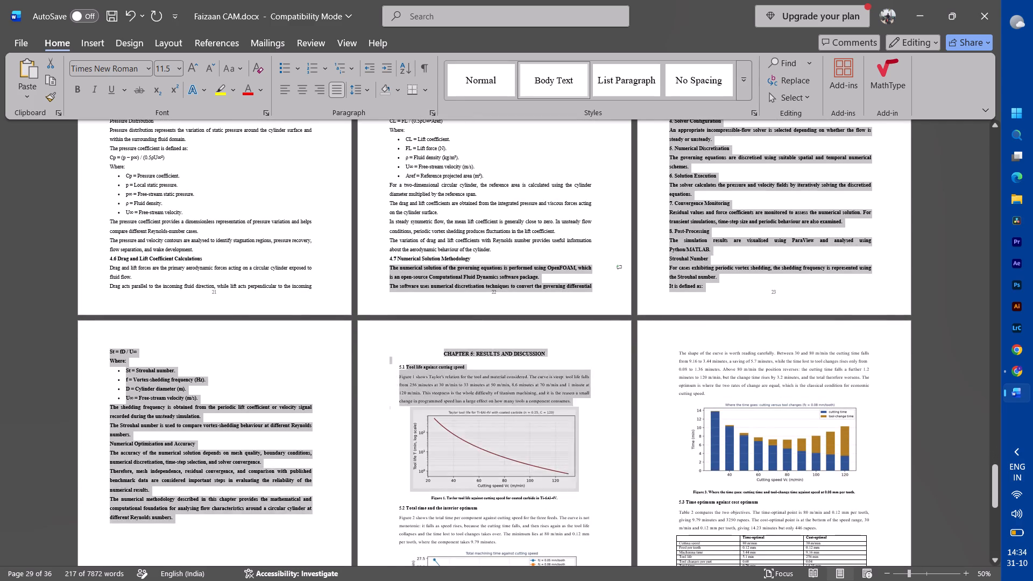
pyautogui.moveTo(354, 442); pyautogui.dragTo(316, 522)
pyautogui.hotkey('ctrl', 'b')
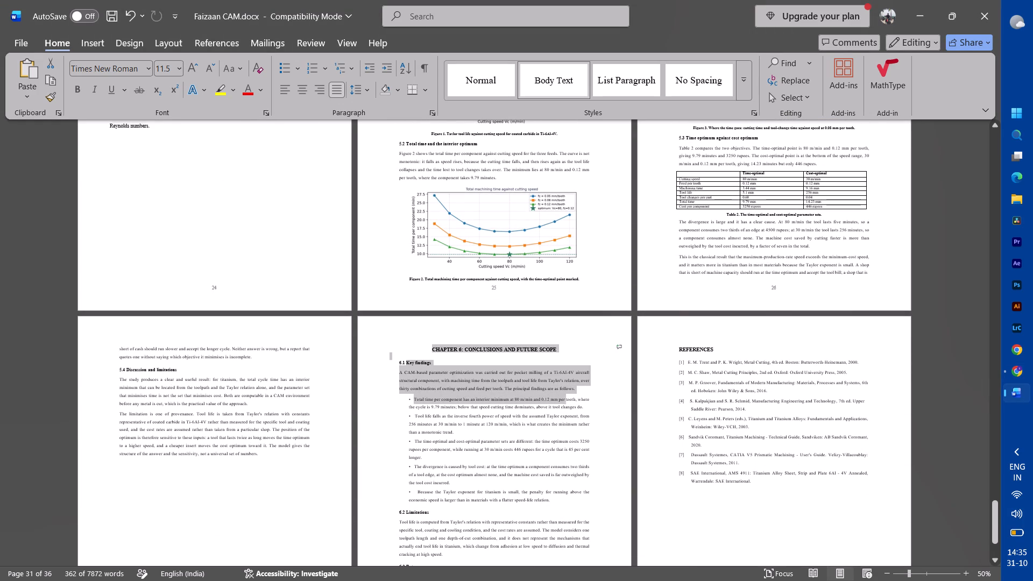
pyautogui.moveTo(628, 434); pyautogui.dragTo(537, 540)
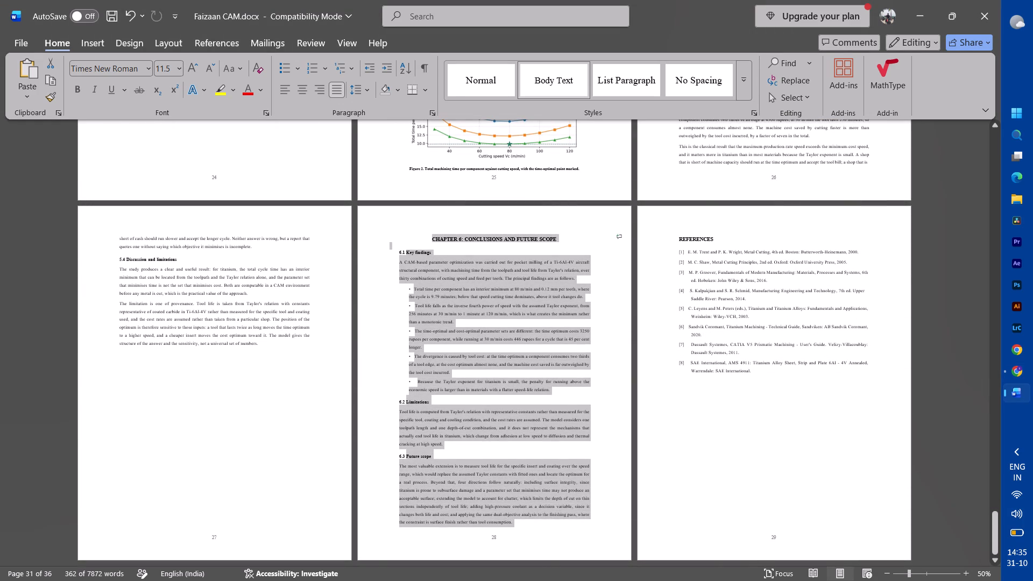
pyautogui.moveTo(537, 540); pyautogui.dragTo(539, 540)
pyautogui.hotkey('ctrl', 'v')
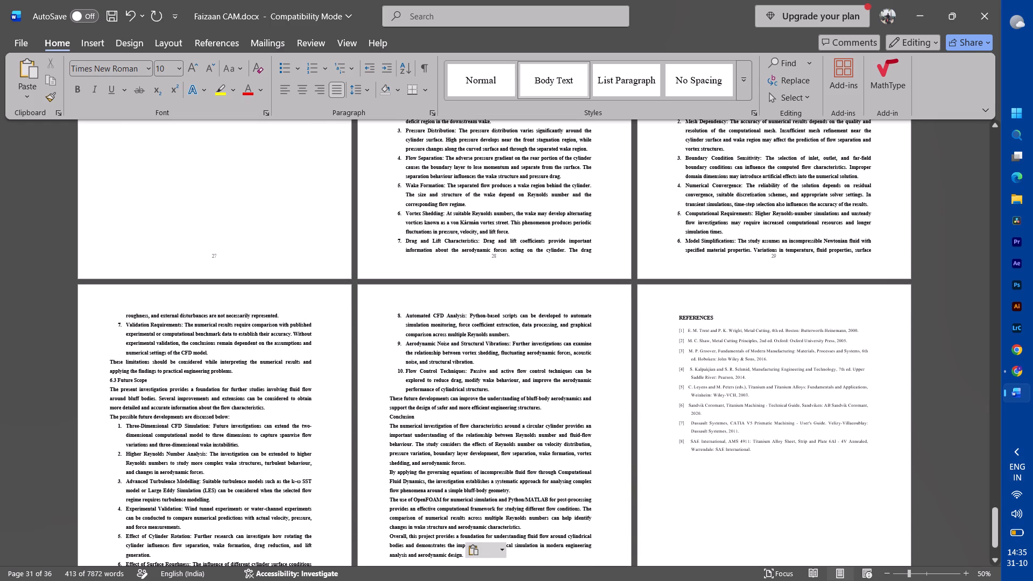
pyautogui.scroll(5, 562, 442)
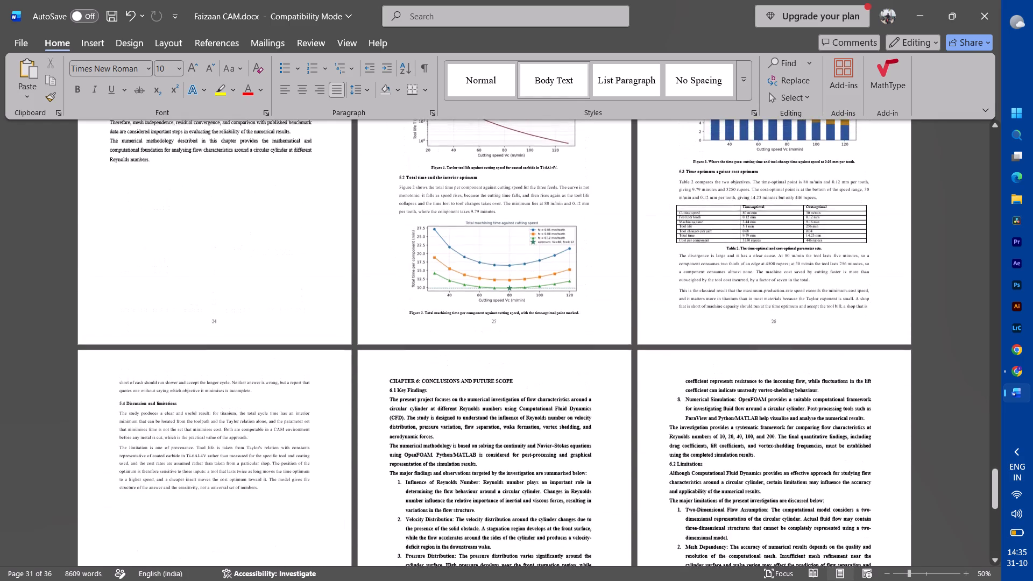
# Switch to the ChatGPT conversation in Chrome and send the prompt "chapter 5".
pyautogui.hotkey('alt', 'Tab')
pyautogui.write('chapter 5')
pyautogui.press('Return')
# Back in the Word report, remove bold from all text and list items under 6.1 Key Findings, keeping the headings bold.
pyautogui.hotkey('alt', 'Tab')
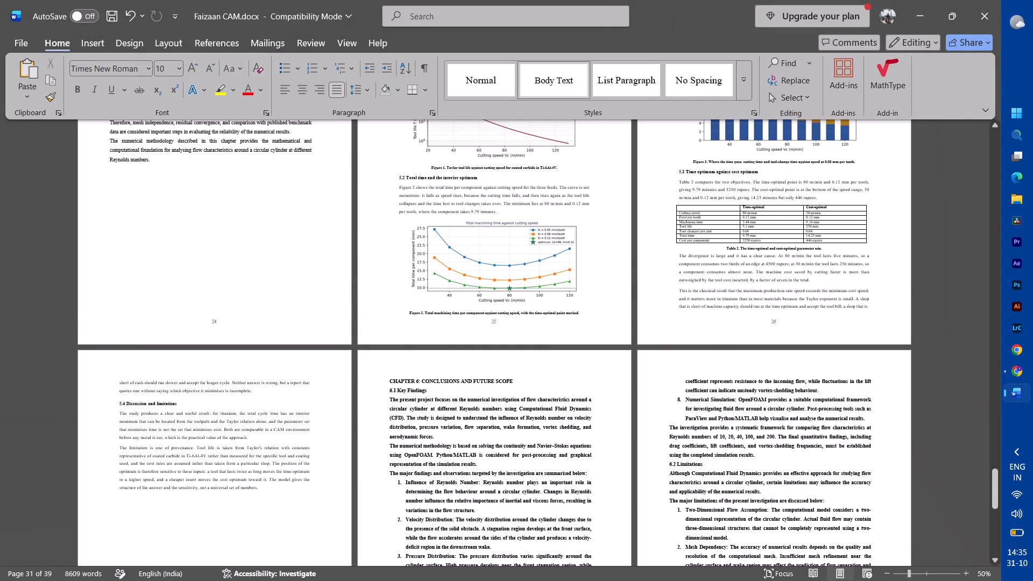
pyautogui.scroll(-2, 384, 408)
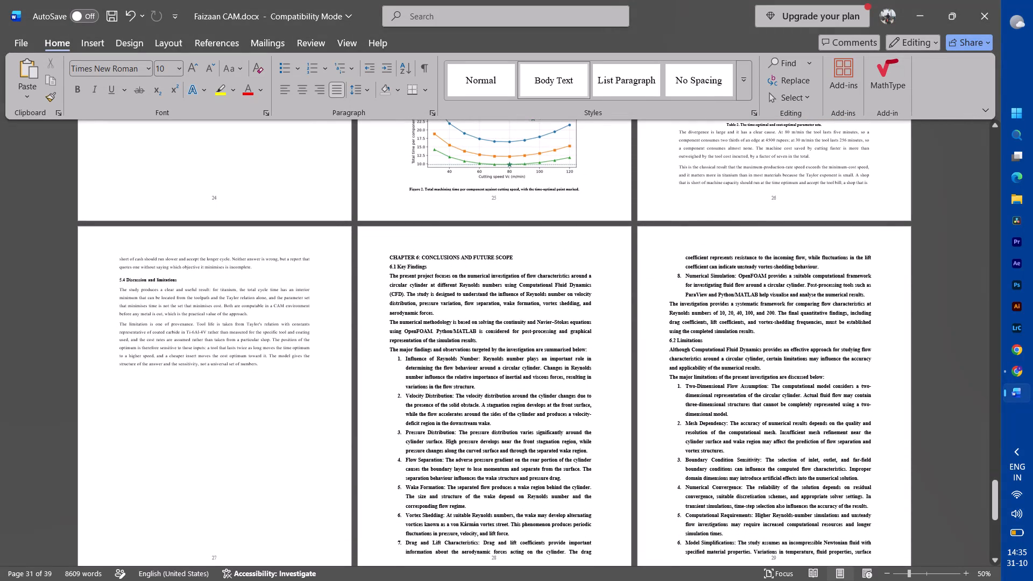
pyautogui.moveTo(386, 275); pyautogui.dragTo(748, 324)
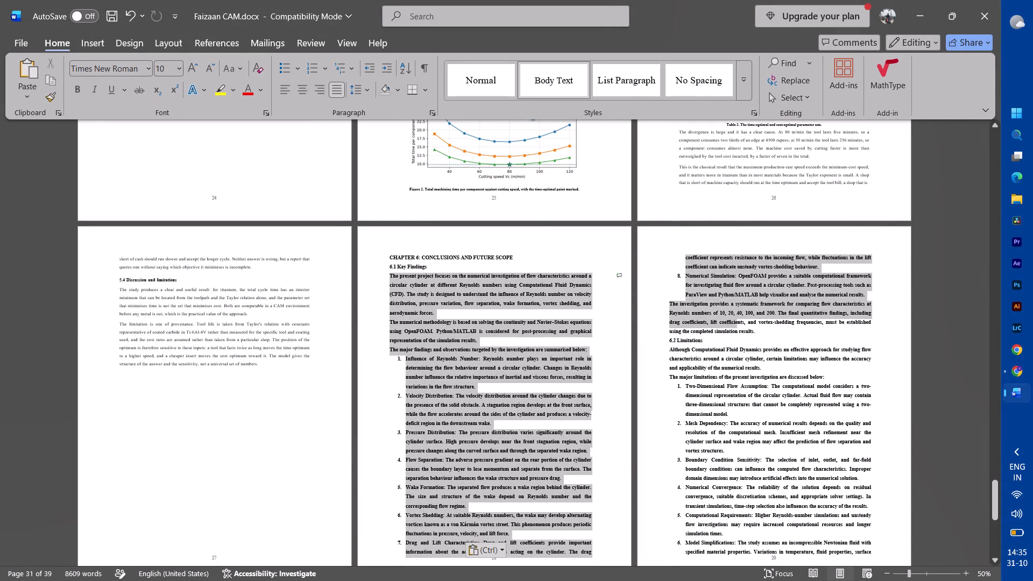
pyautogui.moveTo(748, 324); pyautogui.dragTo(768, 331)
pyautogui.hotkey('ctrl', 'b')
# Remove bold from the paragraphs and numbered list under 6.2 Limitations, stopping before the 6.3 Future Scope heading.
pyautogui.scroll(-2, 768, 331)
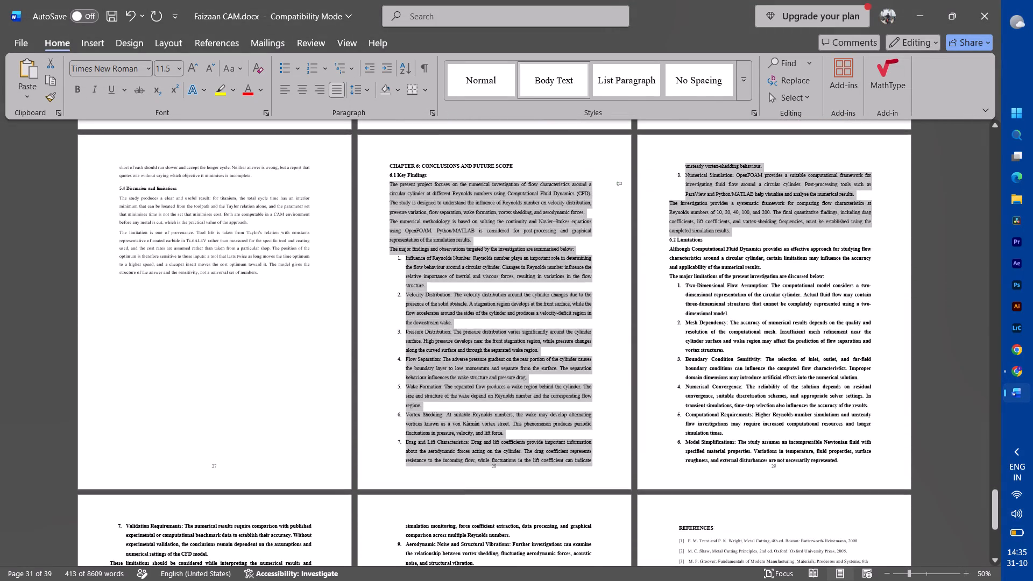
pyautogui.scroll(-3, 768, 331)
pyautogui.scroll(1, 702, 199)
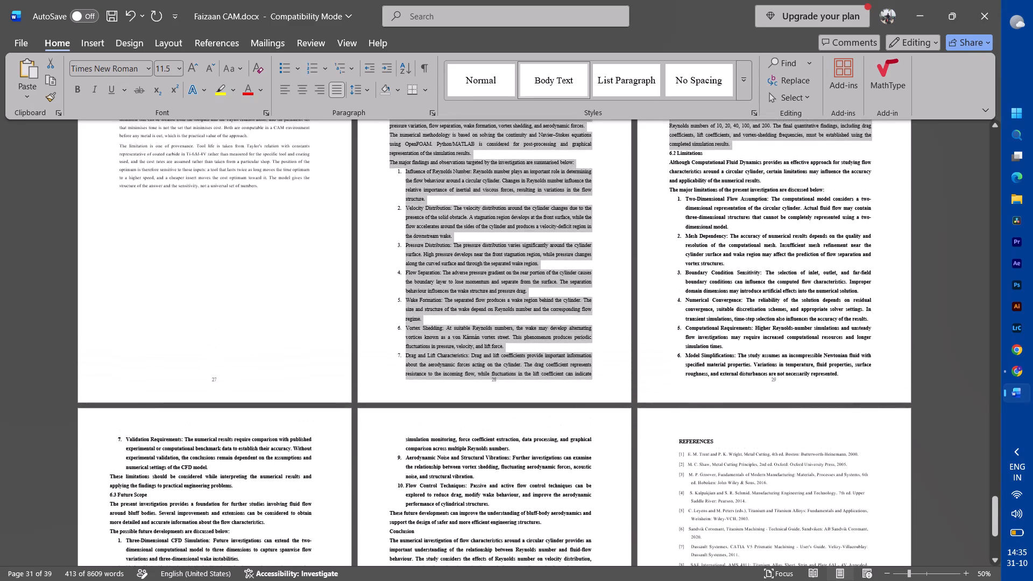
pyautogui.moveTo(664, 162); pyautogui.dragTo(150, 560)
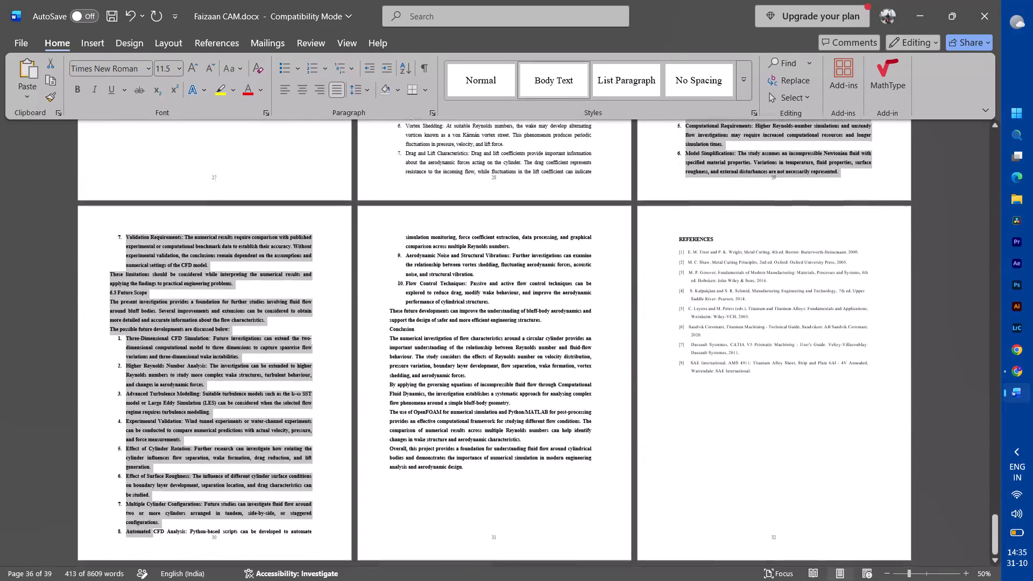
pyautogui.moveTo(150, 560); pyautogui.dragTo(389, 308)
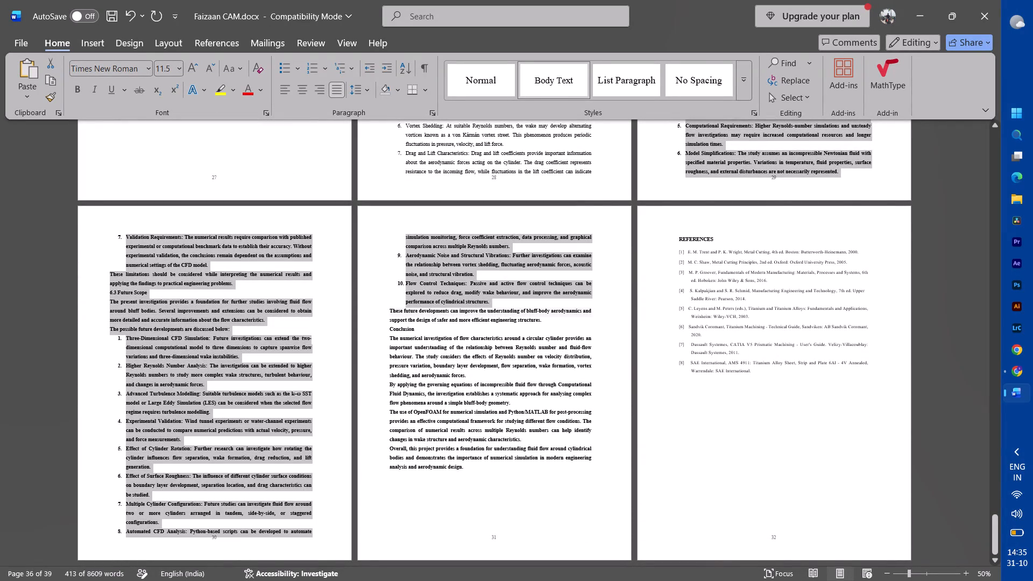
pyautogui.moveTo(389, 308); pyautogui.dragTo(242, 283)
pyautogui.hotkey('ctrl', 'b')
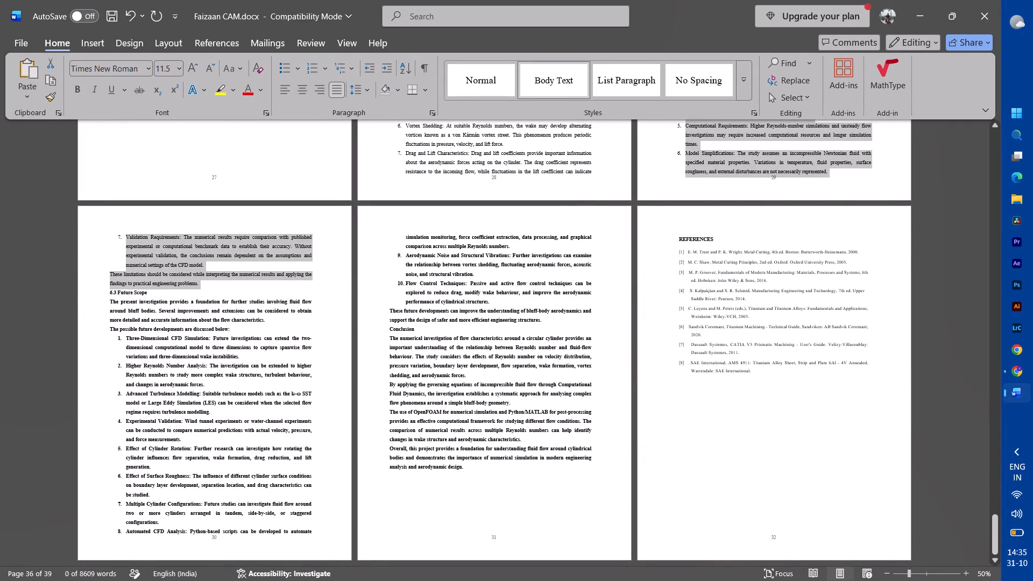
# Remove bold from the text under 6.3 Future Scope and under Conclusion, keeping both headings bold.
pyautogui.moveTo(108, 307); pyautogui.dragTo(566, 319)
pyautogui.hotkey('ctrl', 'b')
pyautogui.moveTo(388, 312); pyautogui.dragTo(487, 447)
pyautogui.hotkey('ctrl', 'b')
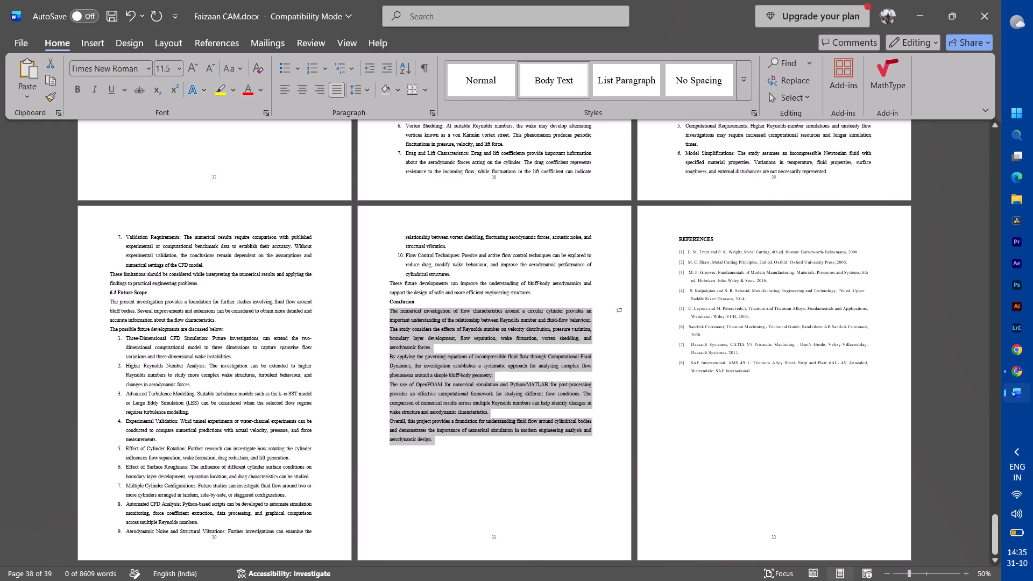
# Switch to ChatGPT in Chrome and copy the complete generated Chapter 5 text from the reply.
pyautogui.hotkey('alt', 'Tab')
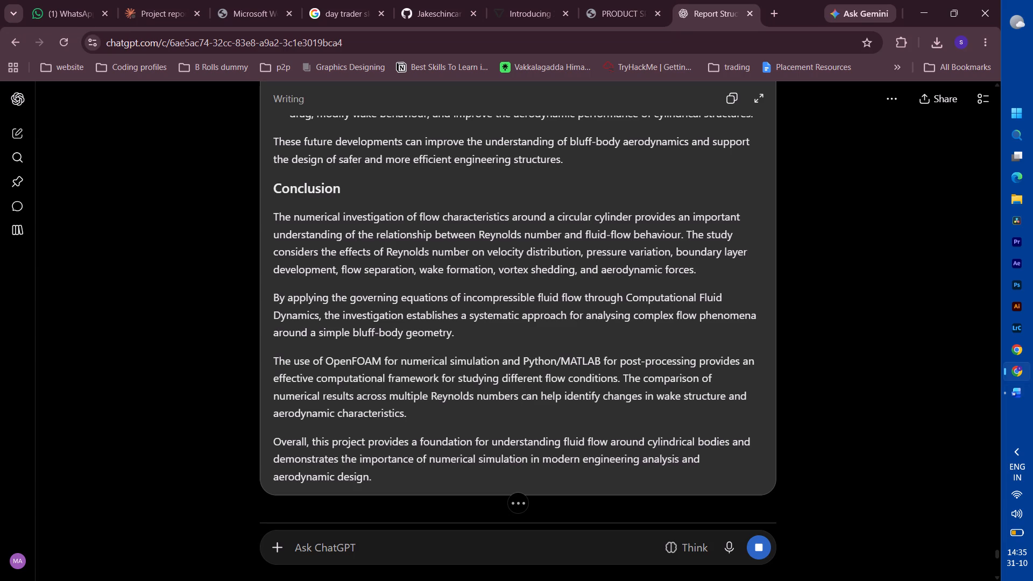
pyautogui.scroll(-12, 444, 434)
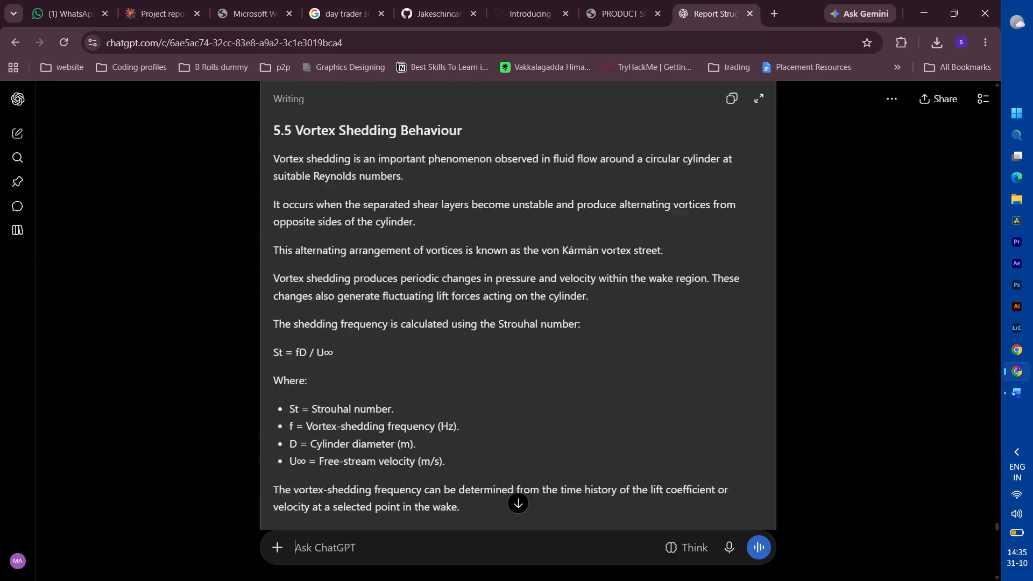
pyautogui.scroll(-4, 444, 434)
pyautogui.scroll(3, 444, 434)
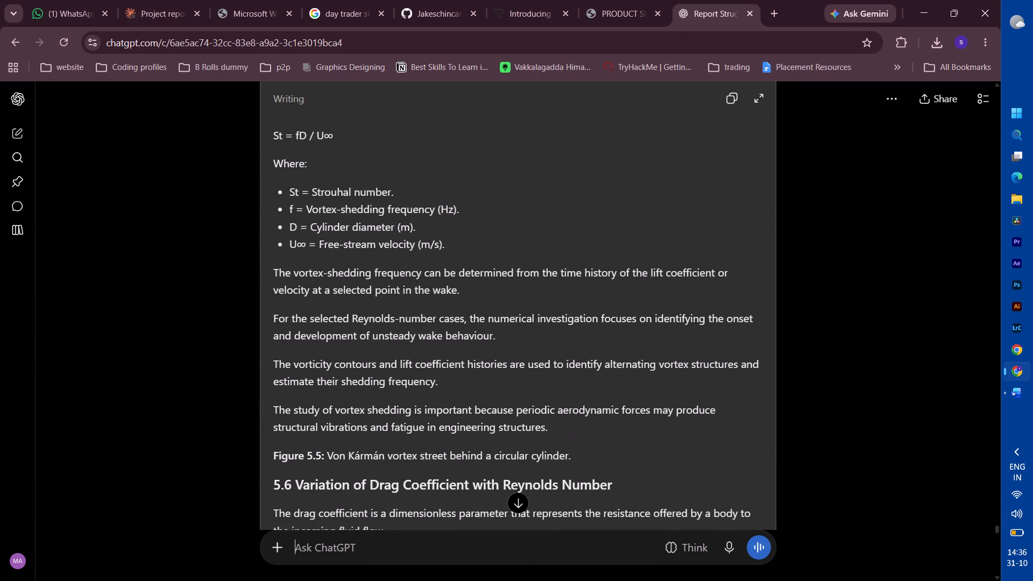
pyautogui.click(732, 96)
# Send the prompt "references" in the ChatGPT conversation.
pyautogui.write('references')
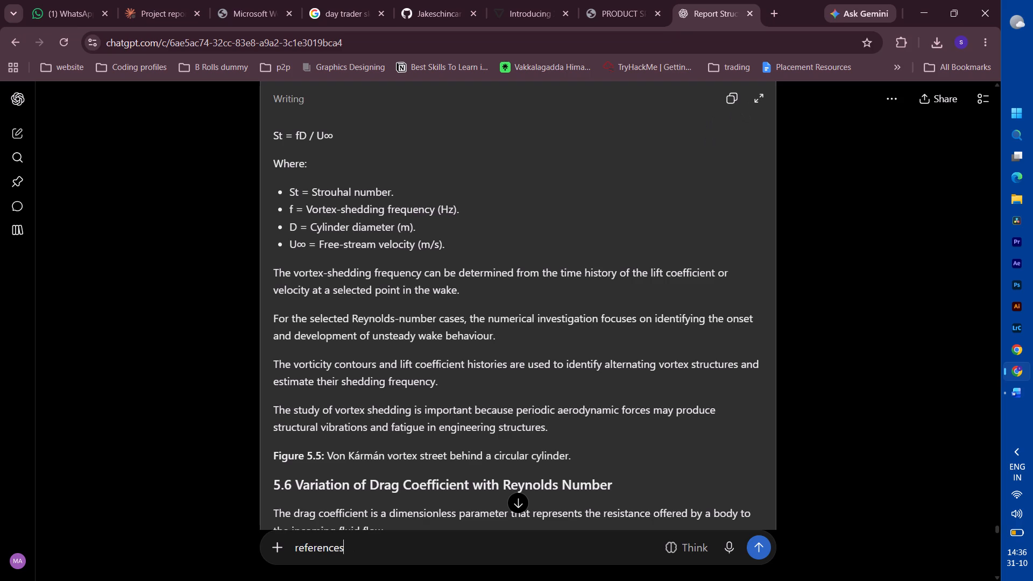
pyautogui.press('Return')
# Switch to the Word report and centre the "CHAPTER 6: CONCLUSIONS AND FUTURE SCOPE" title.
pyautogui.hotkey('alt', 'Tab')
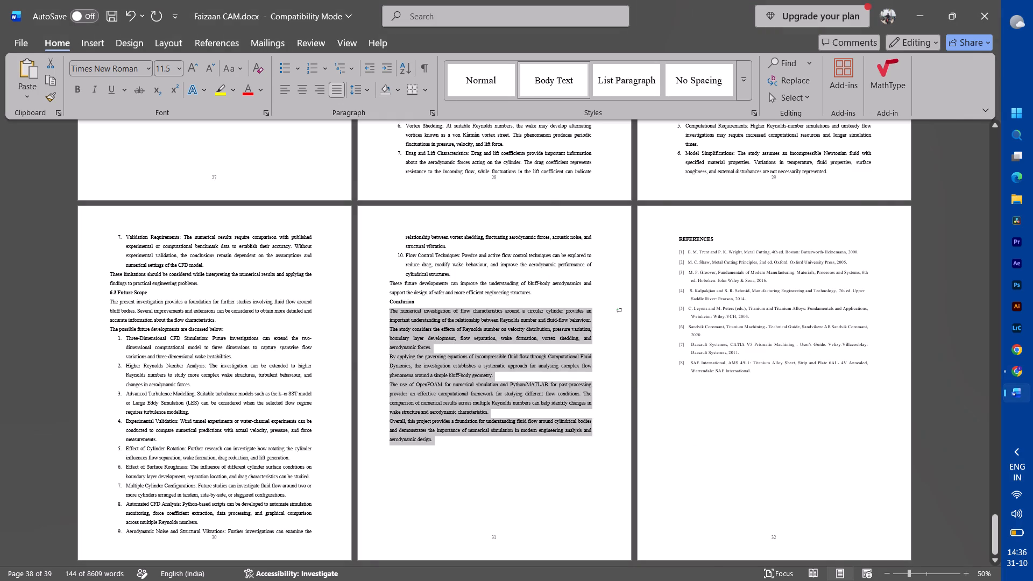
pyautogui.scroll(6, 577, 385)
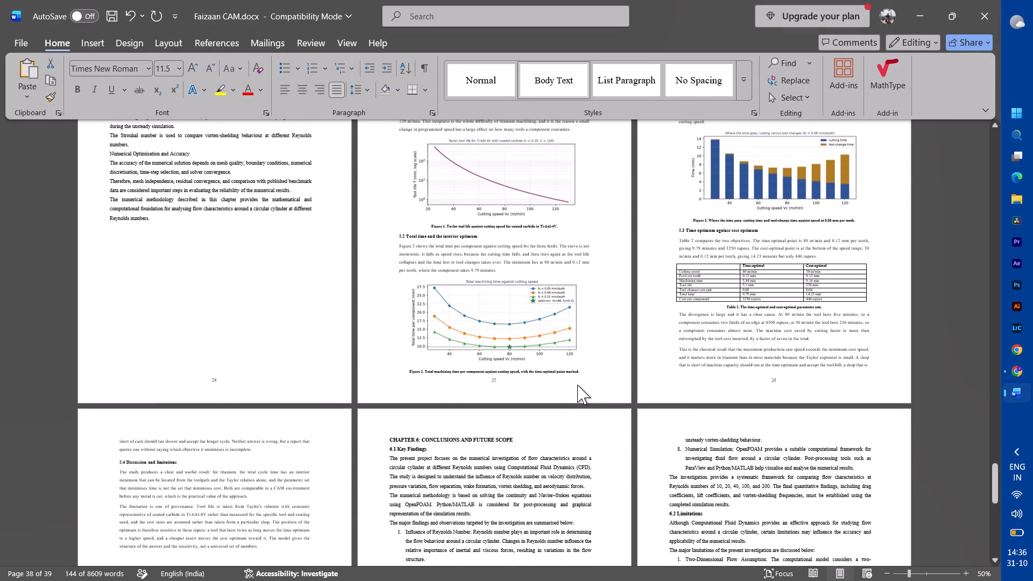
pyautogui.moveTo(523, 441); pyautogui.dragTo(386, 431)
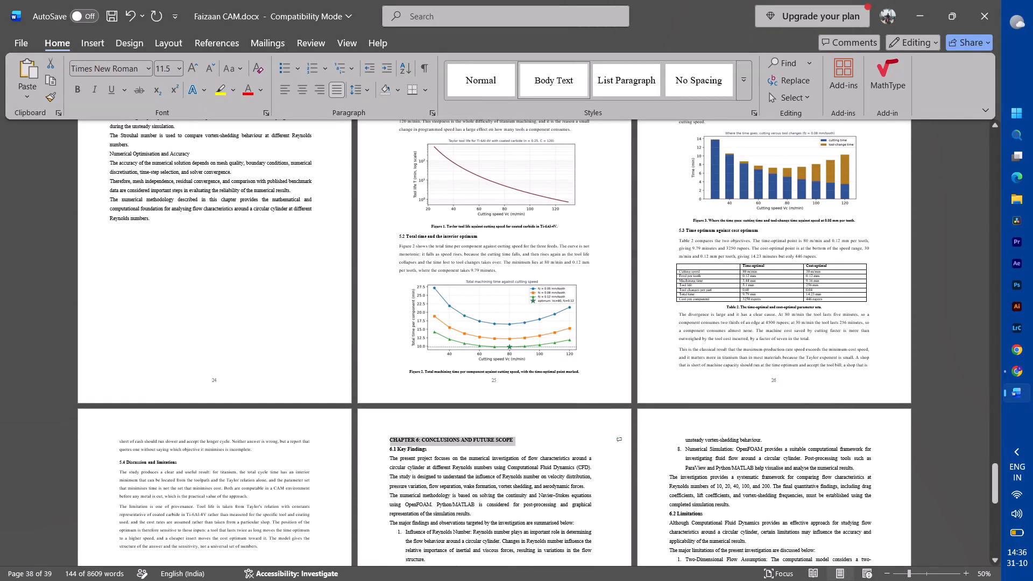
pyautogui.moveTo(386, 431); pyautogui.dragTo(387, 431)
pyautogui.hotkey('ctrl', 'e')
pyautogui.scroll(3, 571, 365)
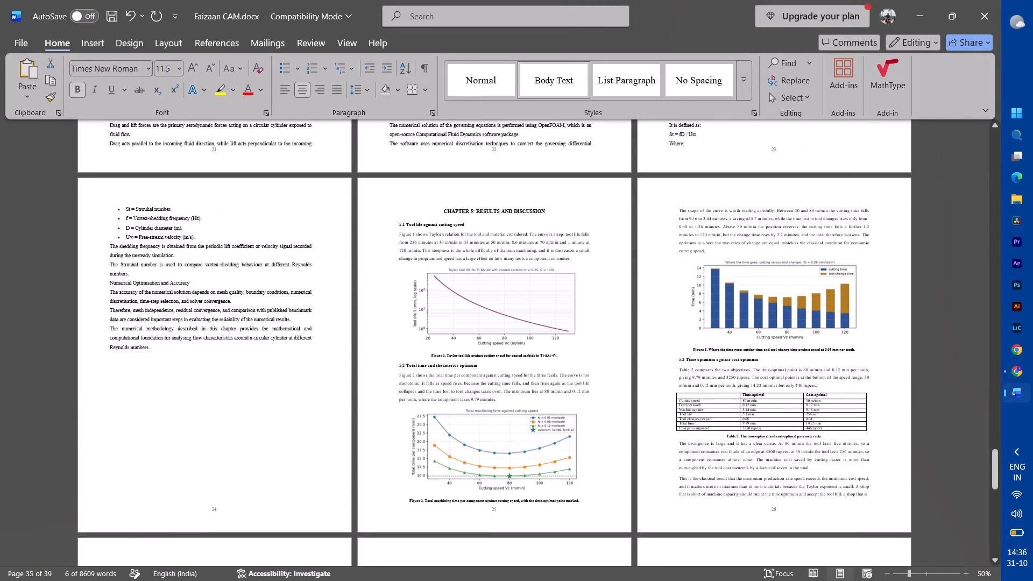
# Replace the old Chapter 5 tool-life and machining content, including its figures and table, with the copied cylinder-flow Chapter 5 text.
pyautogui.scroll(-1, 442, 240)
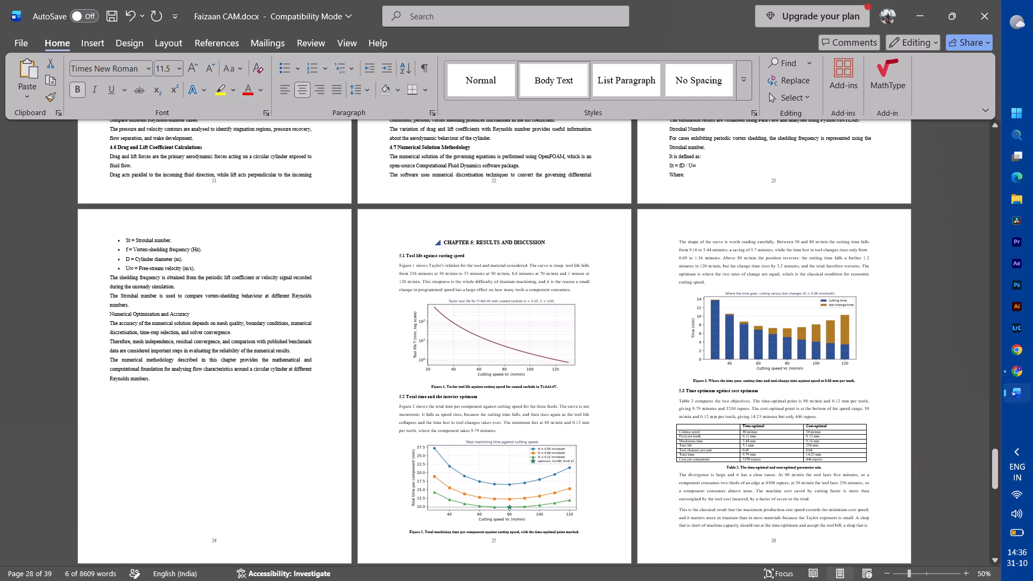
pyautogui.scroll(-2, 442, 240)
pyautogui.scroll(-1, 323, 502)
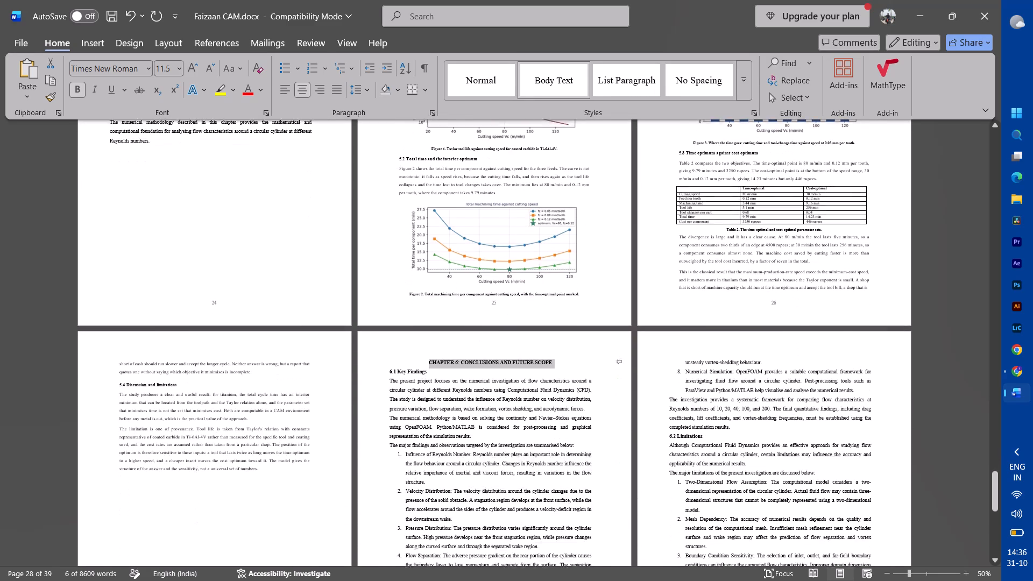
pyautogui.moveTo(286, 468); pyautogui.dragTo(433, 112)
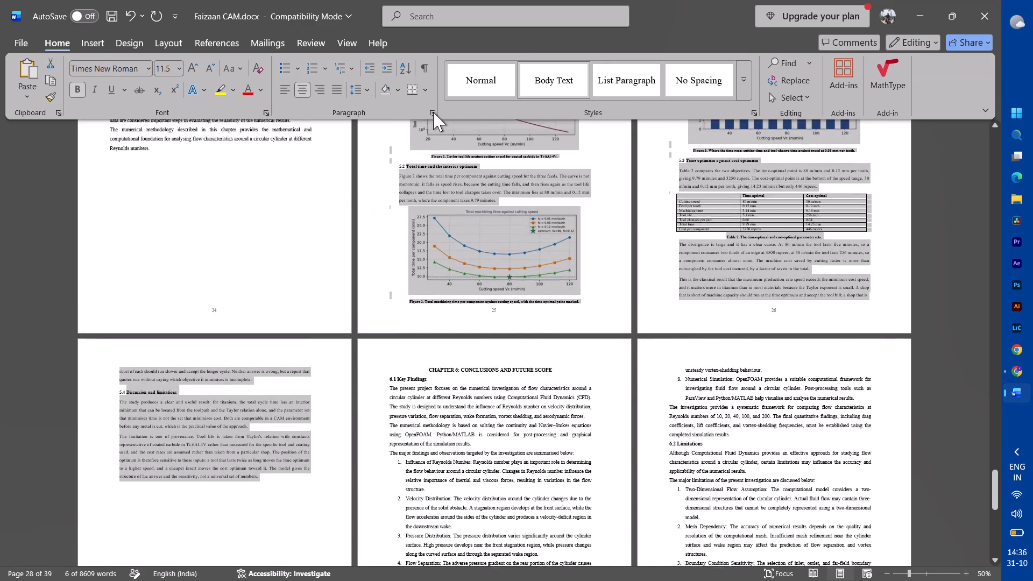
pyautogui.moveTo(433, 112); pyautogui.dragTo(402, 170)
pyautogui.hotkey('ctrl', 'v')
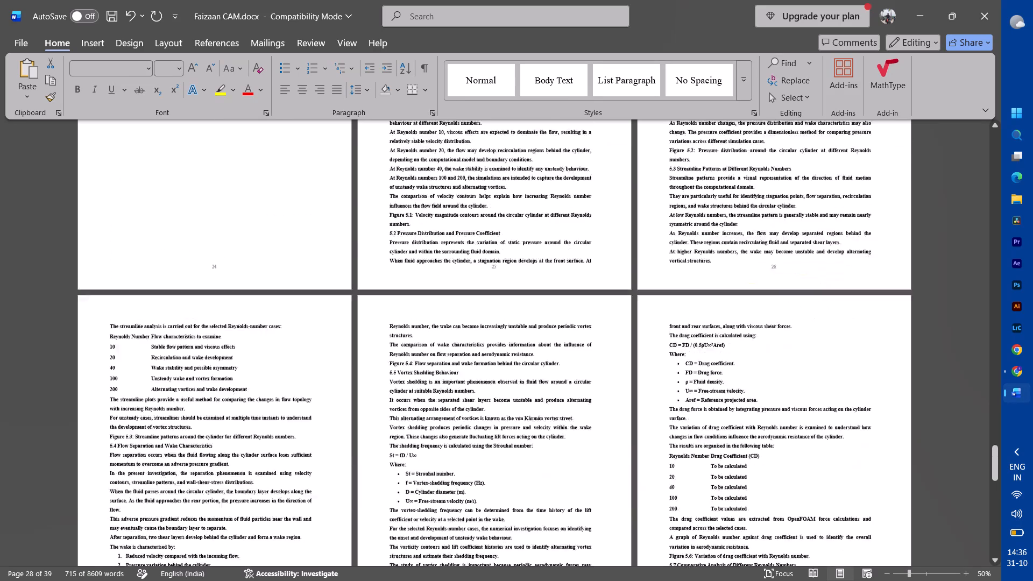
# Centre the "CHAPTER 5: RESULTS AND DISCUSSION" title.
pyautogui.scroll(5, 448, 207)
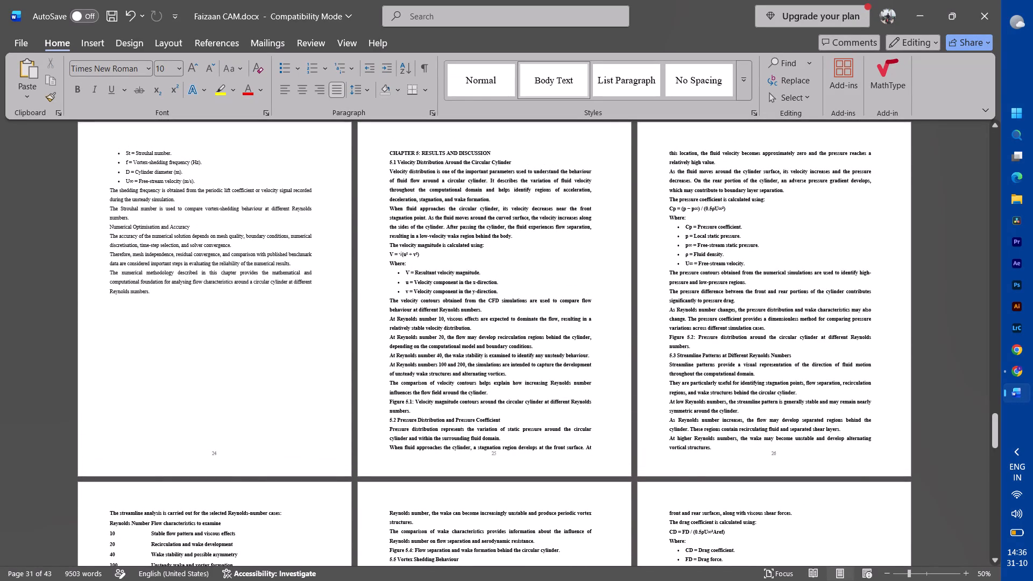
pyautogui.moveTo(499, 150); pyautogui.dragTo(384, 151)
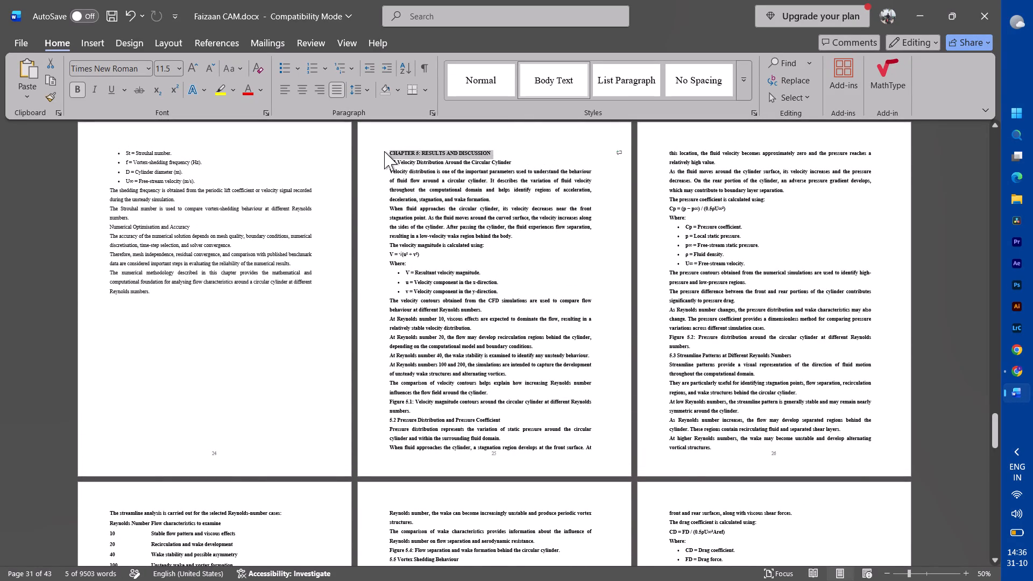
pyautogui.hotkey('ctrl', 'e')
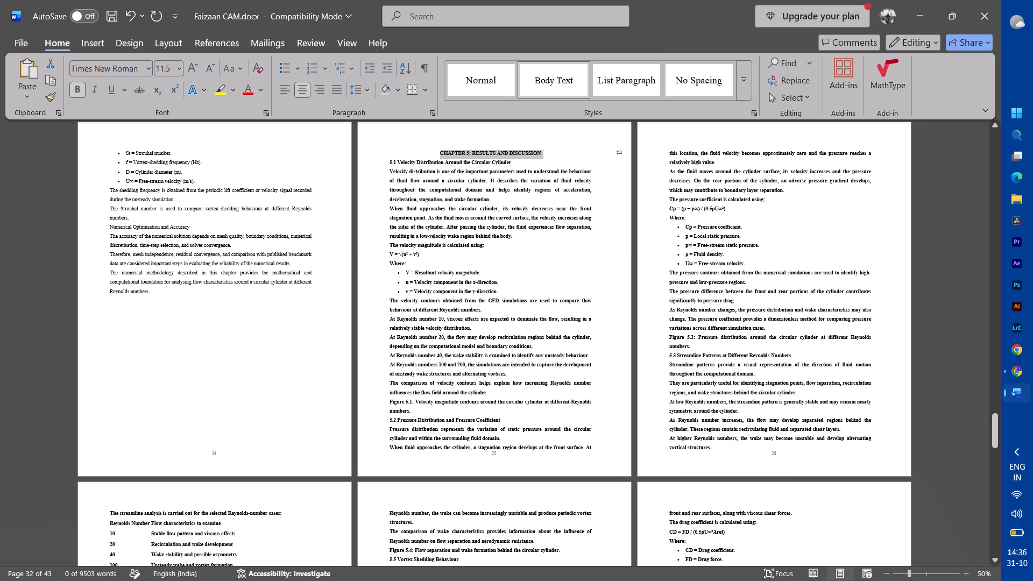
# Remove bold from the body text under sections 5.1 and 5.2, keeping both headings bold.
pyautogui.moveTo(385, 170); pyautogui.dragTo(508, 406)
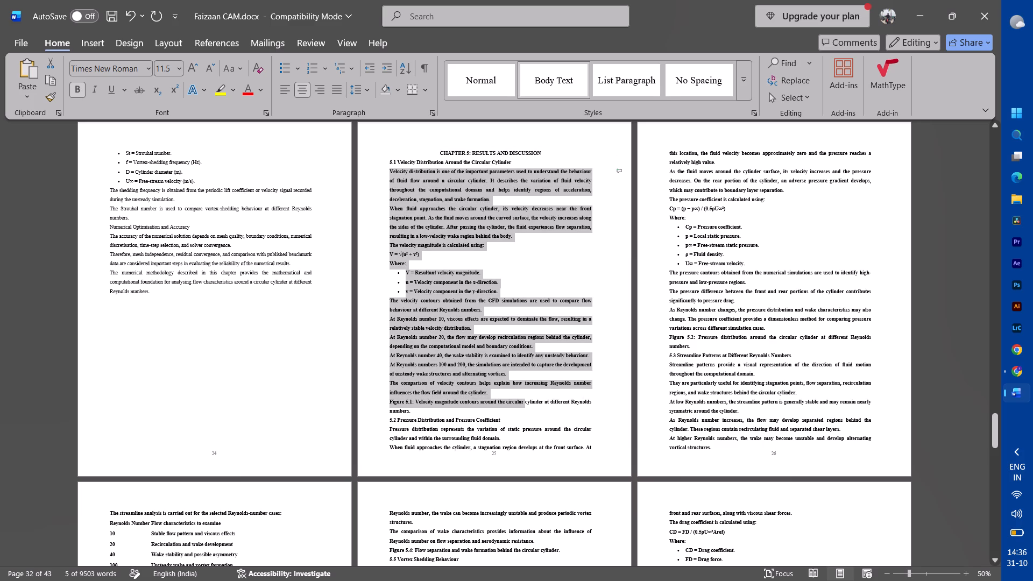
pyautogui.moveTo(508, 406); pyautogui.dragTo(501, 414)
pyautogui.hotkey('ctrl', 'b')
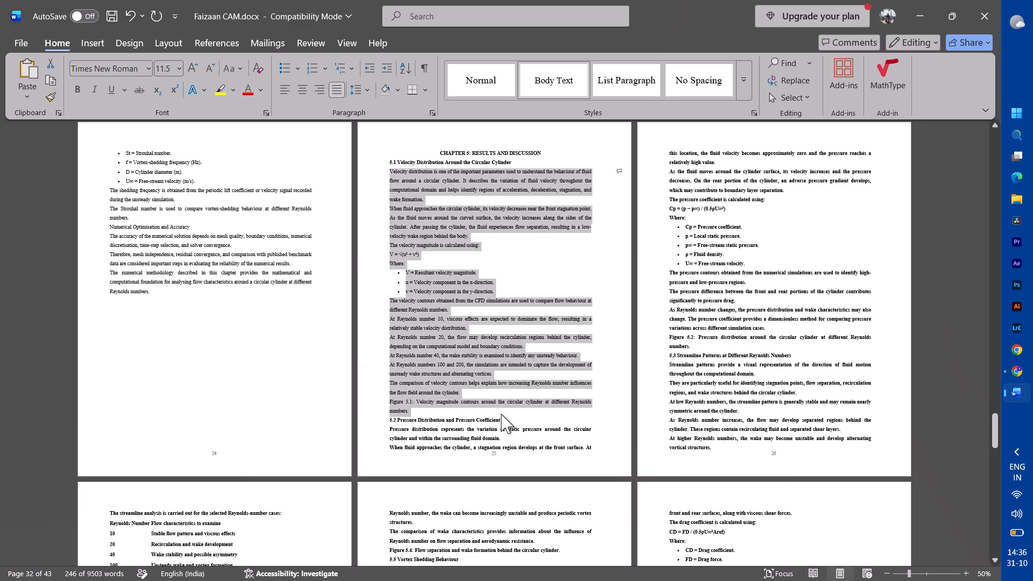
pyautogui.moveTo(383, 437); pyautogui.dragTo(816, 346)
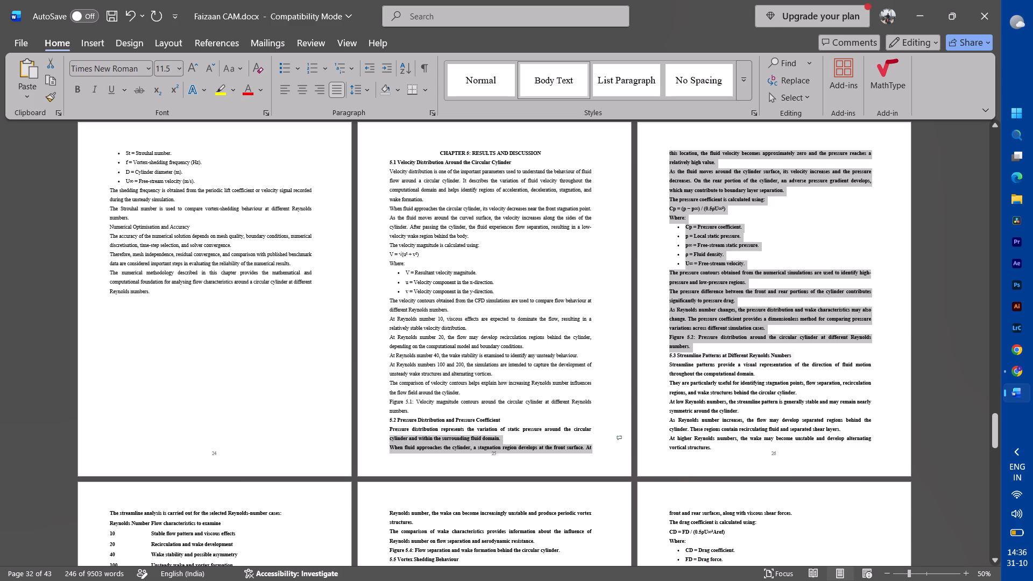
pyautogui.moveTo(816, 346); pyautogui.dragTo(816, 346)
pyautogui.hotkey('ctrl', 'b')
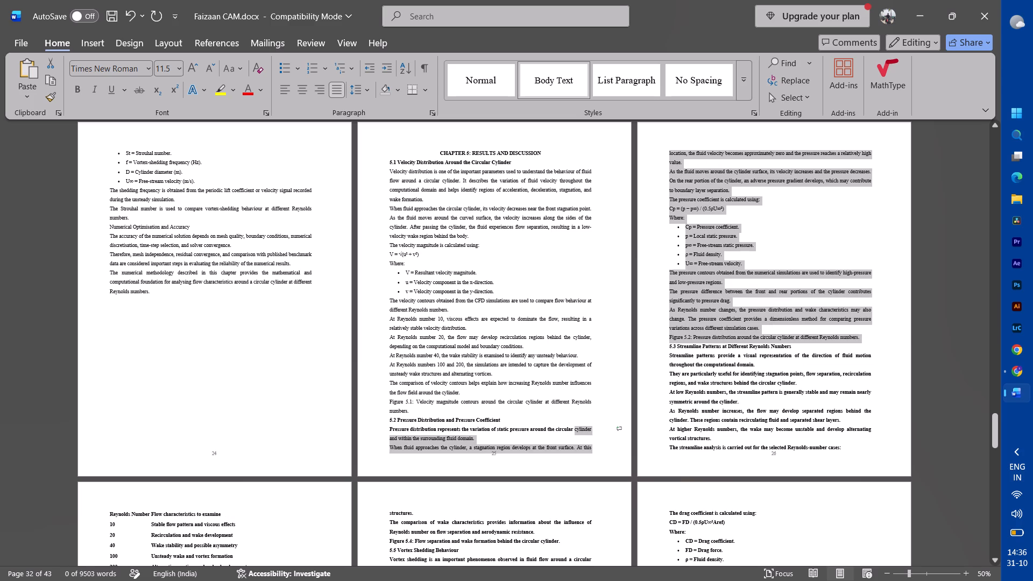
# Remove bold from the body text, table and lists under sections 5.3 and 5.4, keeping both headings bold.
pyautogui.scroll(-1, 675, 365)
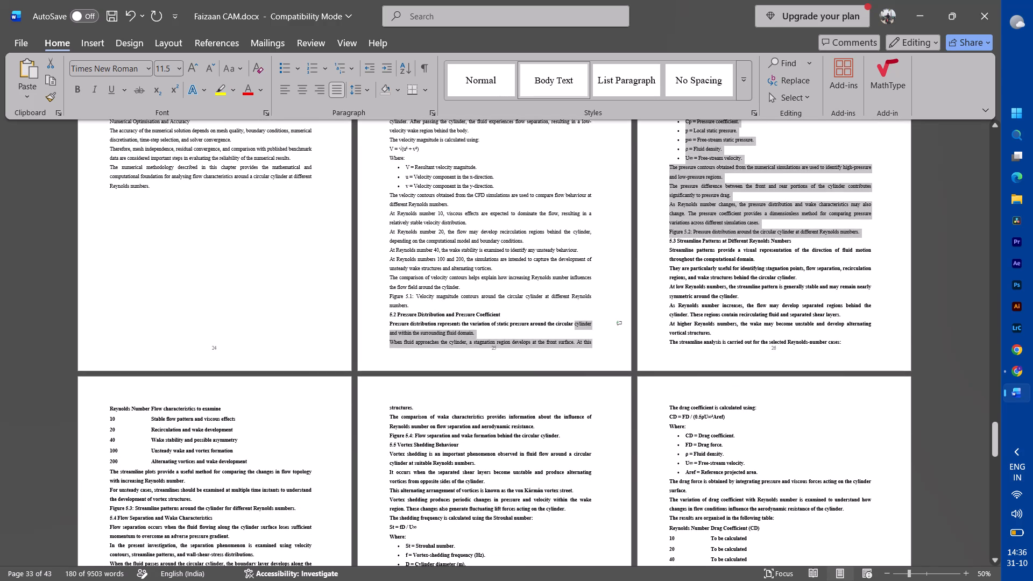
pyautogui.moveTo(664, 252); pyautogui.dragTo(230, 535)
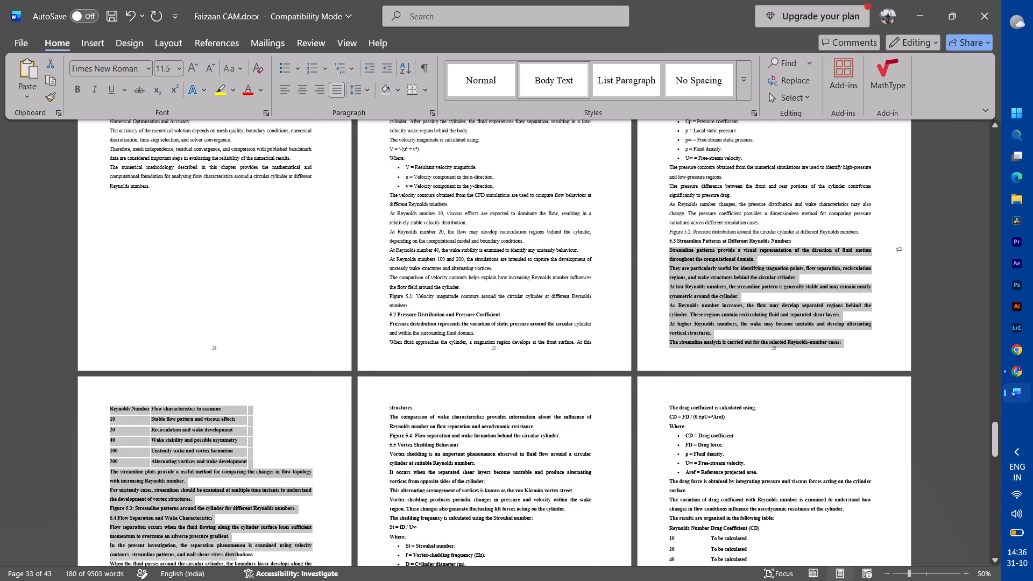
pyautogui.moveTo(230, 535); pyautogui.dragTo(299, 512)
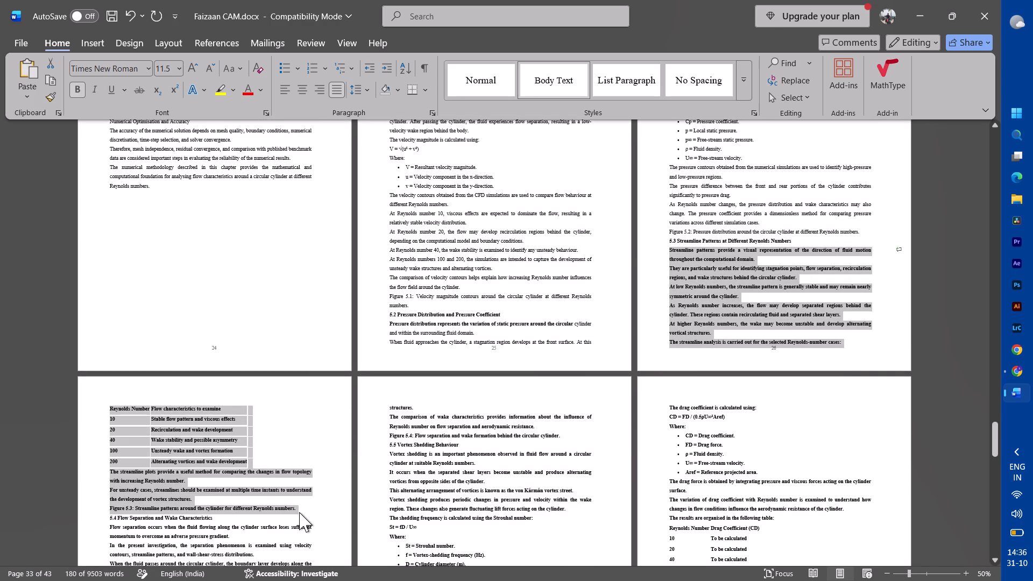
pyautogui.hotkey('ctrl', 'b')
pyautogui.scroll(-2, 246, 498)
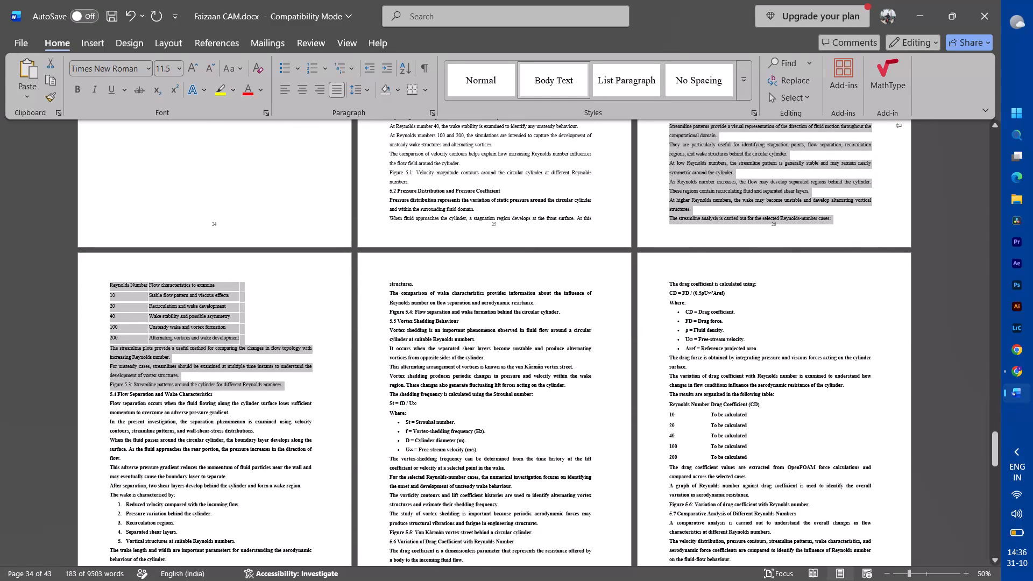
pyautogui.moveTo(103, 404); pyautogui.dragTo(483, 548)
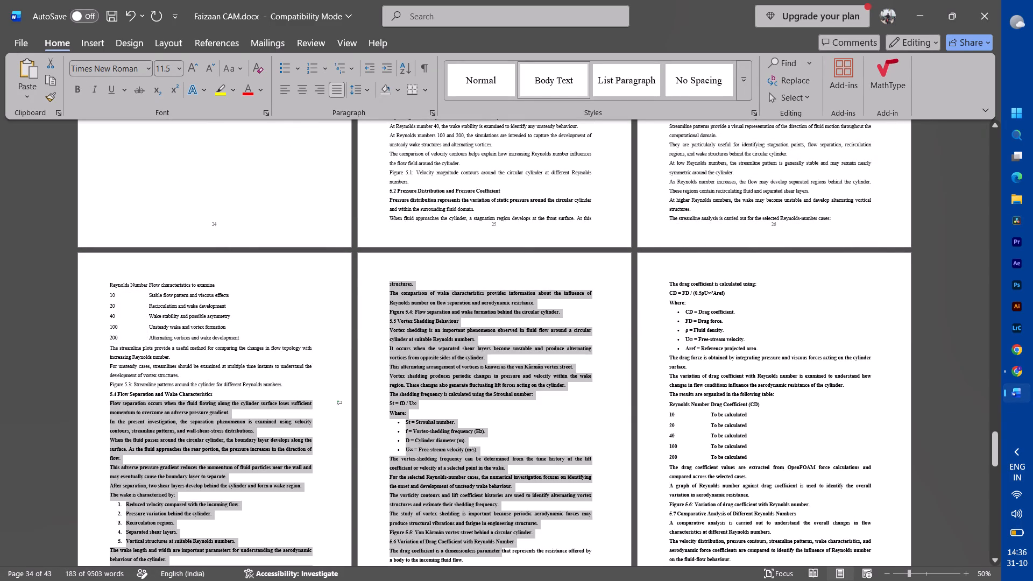
pyautogui.moveTo(483, 548); pyautogui.dragTo(254, 550)
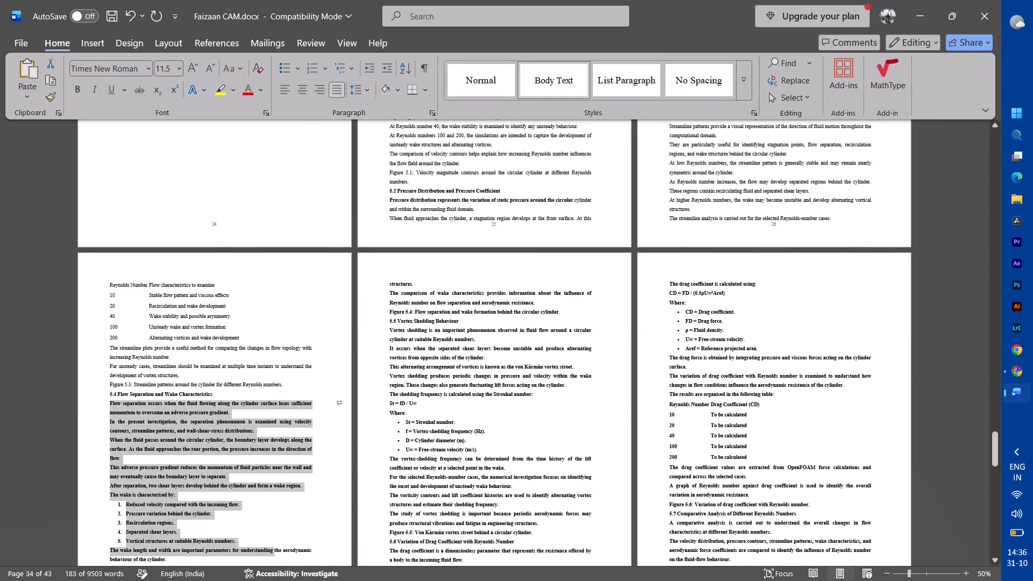
pyautogui.moveTo(254, 550); pyautogui.dragTo(289, 396)
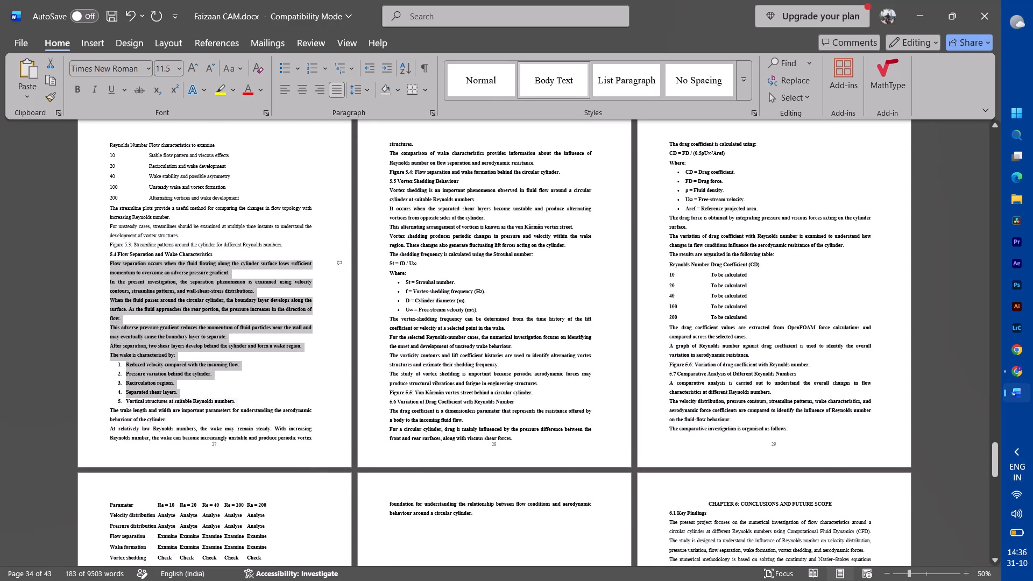
pyautogui.moveTo(289, 396); pyautogui.dragTo(316, 377)
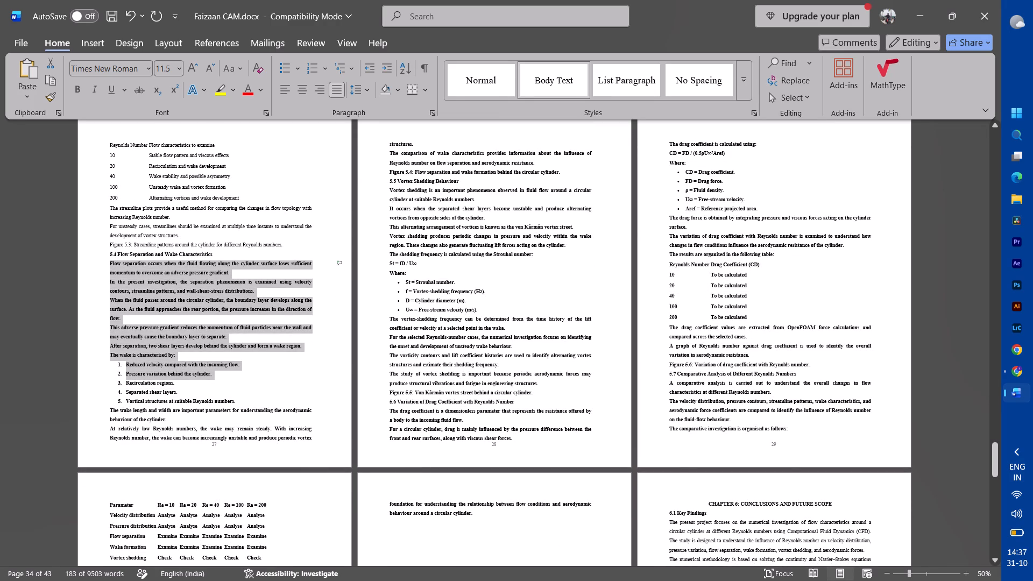
pyautogui.moveTo(316, 377); pyautogui.dragTo(577, 172)
pyautogui.hotkey('ctrl', 'b')
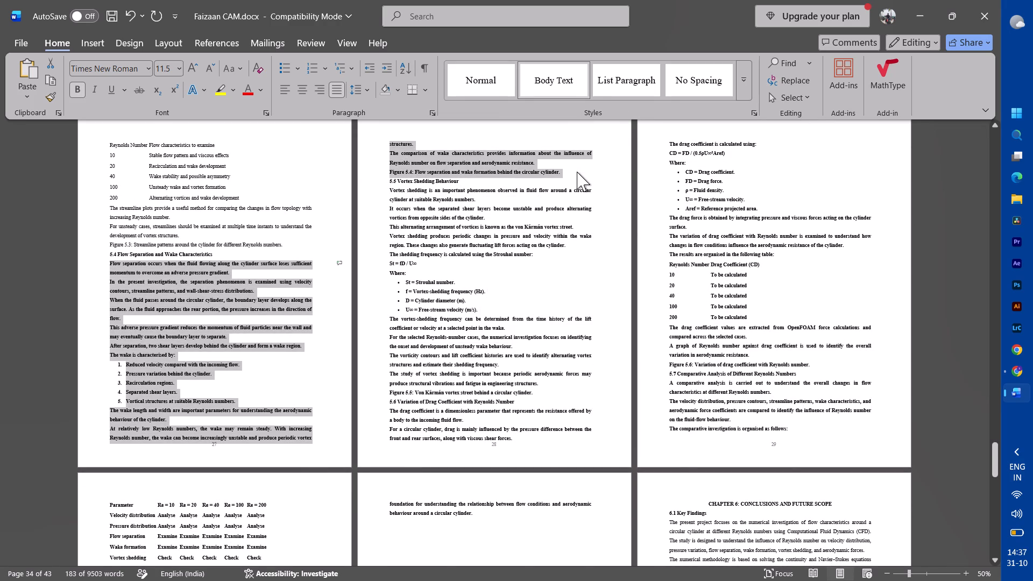
# Remove bold from the body text under 5.5 Vortex Shedding Behaviour and 5.6 Variation of Drag Coefficient, keeping the headings bold.
pyautogui.moveTo(385, 173); pyautogui.dragTo(526, 362)
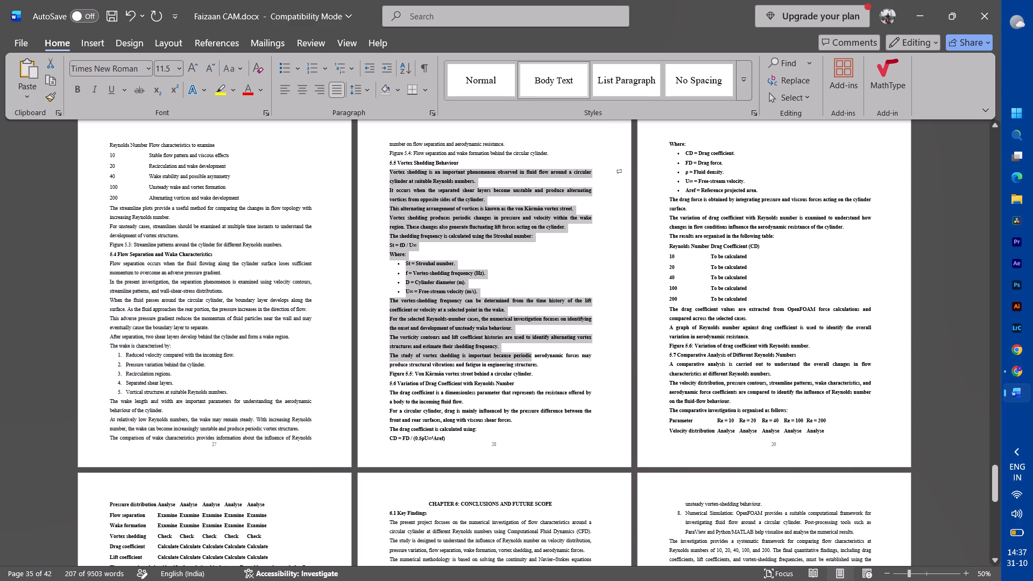
pyautogui.moveTo(526, 362); pyautogui.dragTo(570, 376)
pyautogui.hotkey('ctrl', 'b')
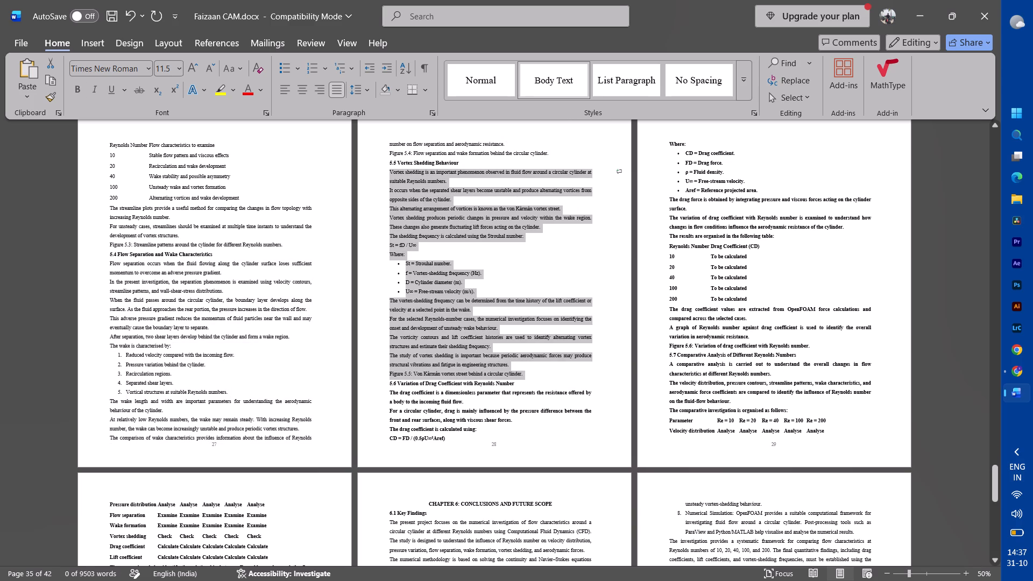
pyautogui.moveTo(387, 394); pyautogui.dragTo(878, 352)
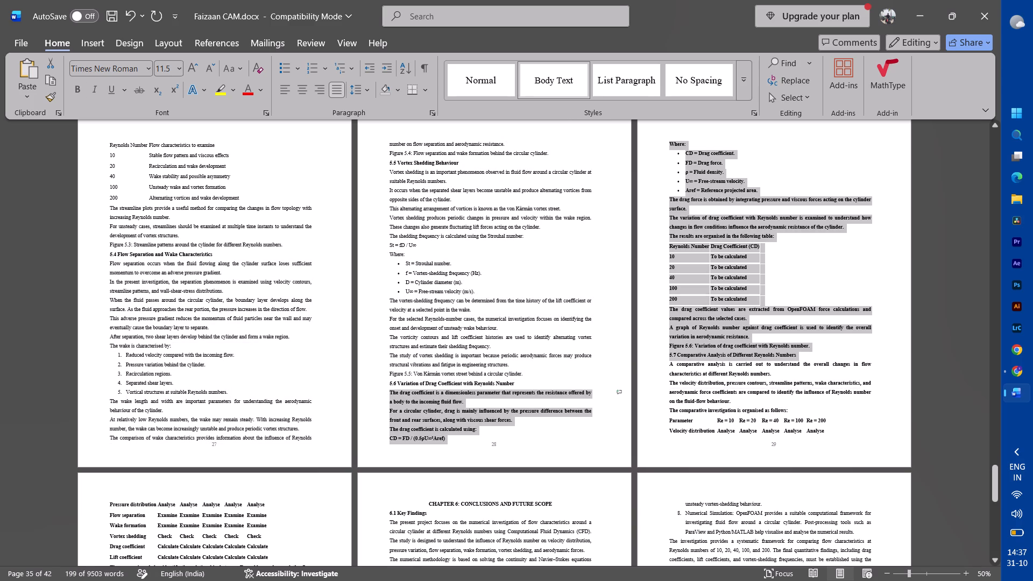
pyautogui.moveTo(878, 352); pyautogui.dragTo(886, 350)
pyautogui.hotkey('ctrl', 'b')
# Remove bold from the text and table under 5.7 and the text under 5.8, keeping font and size unchanged and both headings bold.
pyautogui.scroll(-2, 666, 372)
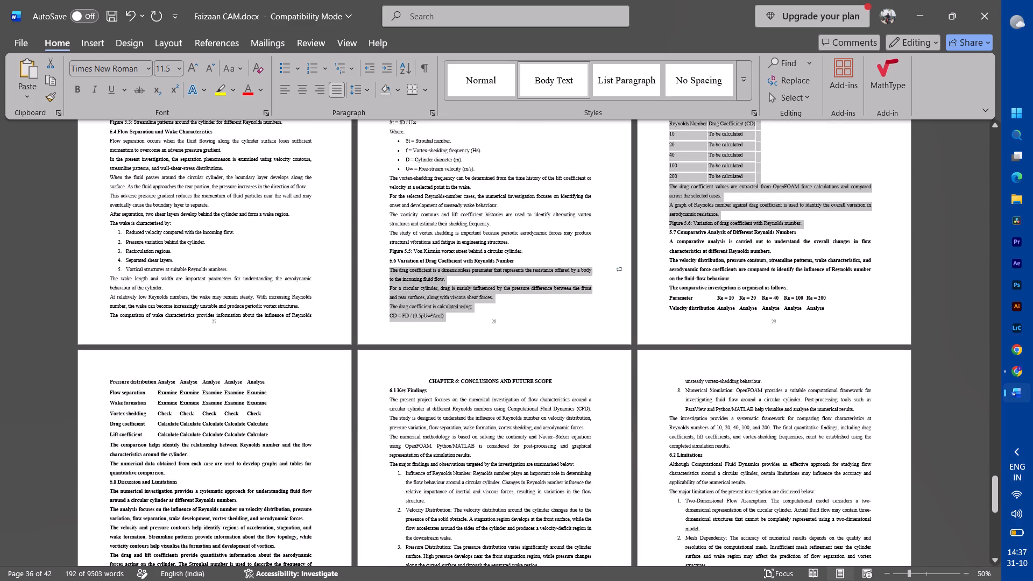
pyautogui.moveTo(664, 238); pyautogui.dragTo(275, 498)
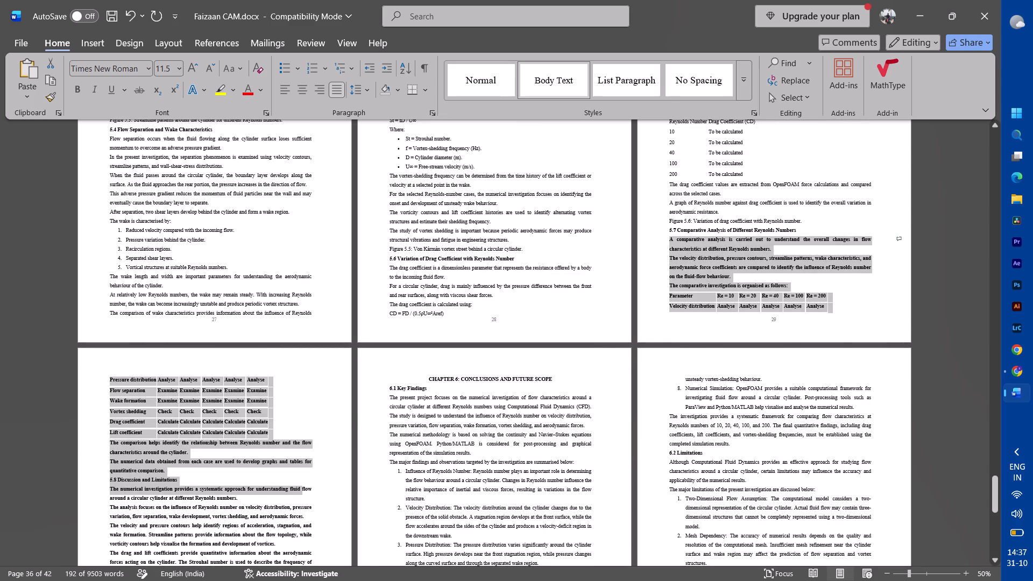
pyautogui.moveTo(275, 498); pyautogui.dragTo(316, 473)
pyautogui.hotkey('ctrl', 'b')
pyautogui.hotkey('ctrl', 'space')
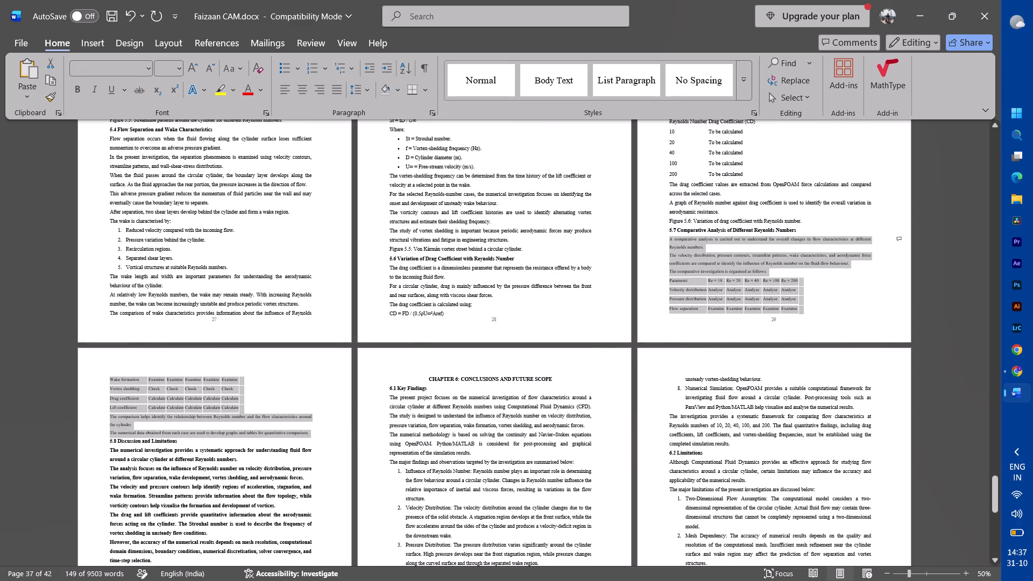
pyautogui.hotkey('ctrl', 'z')
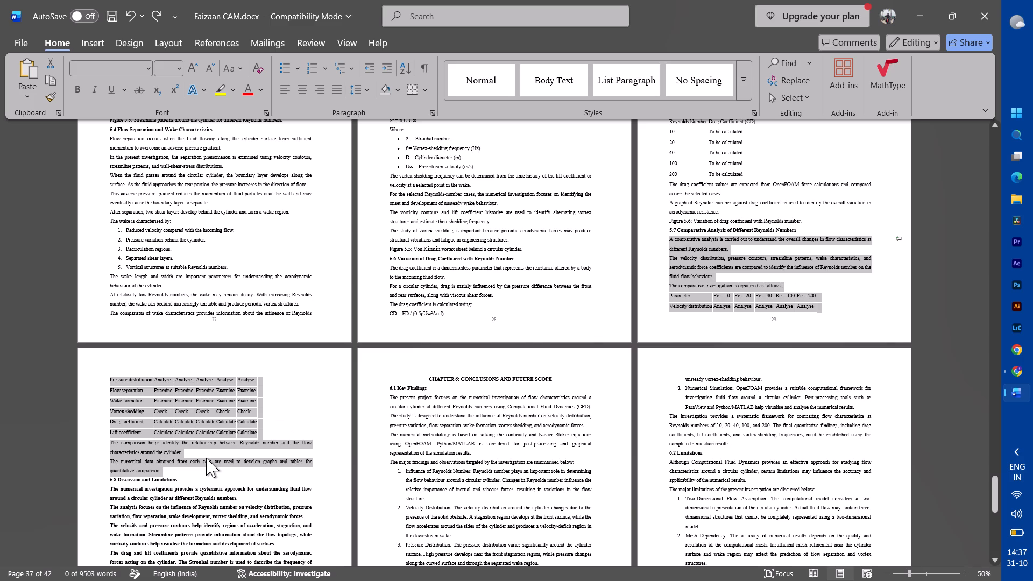
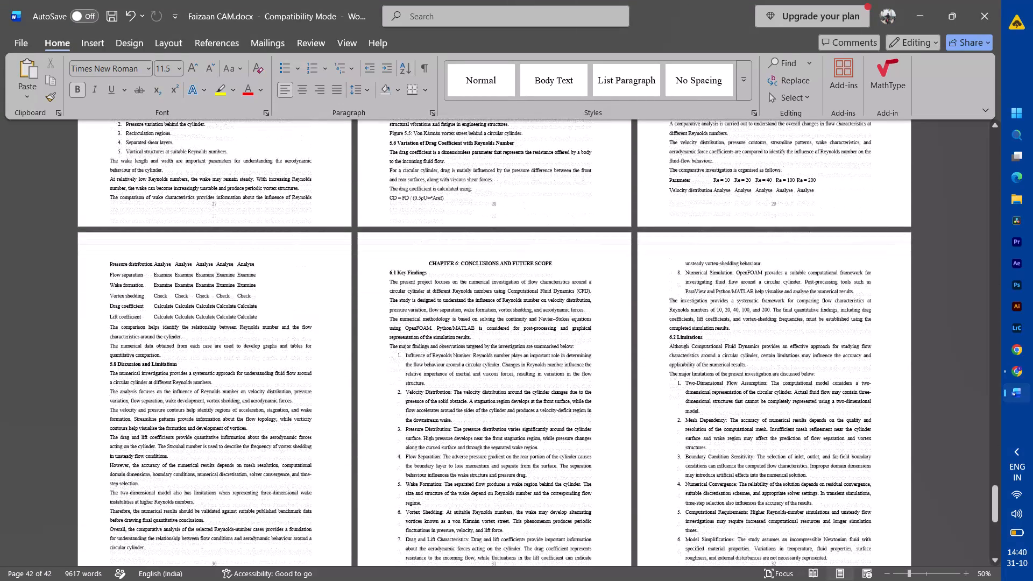
pyautogui.scroll(7, 473, 420)
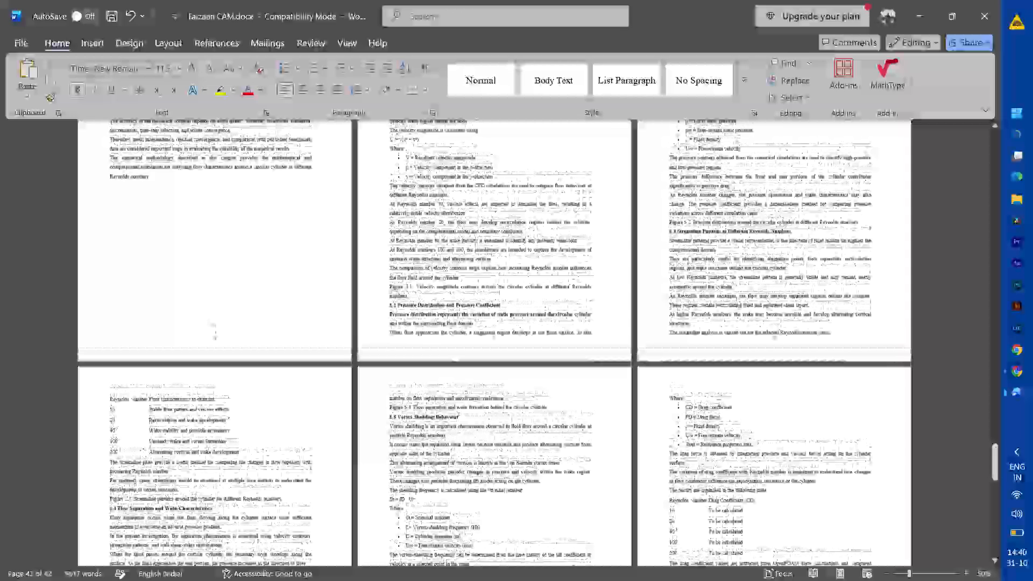
pyautogui.scroll(2, 473, 420)
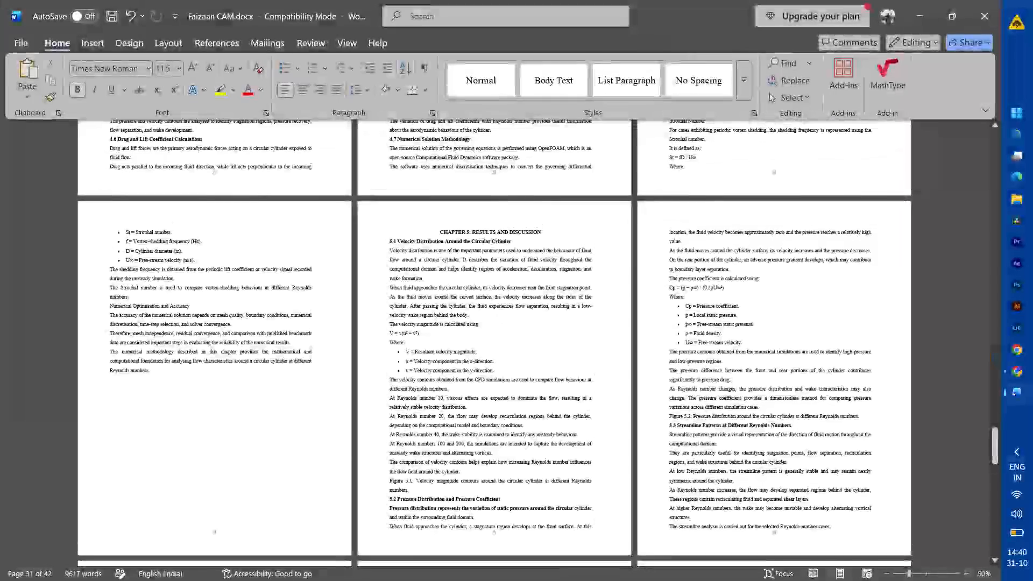
pyautogui.click(467, 471)
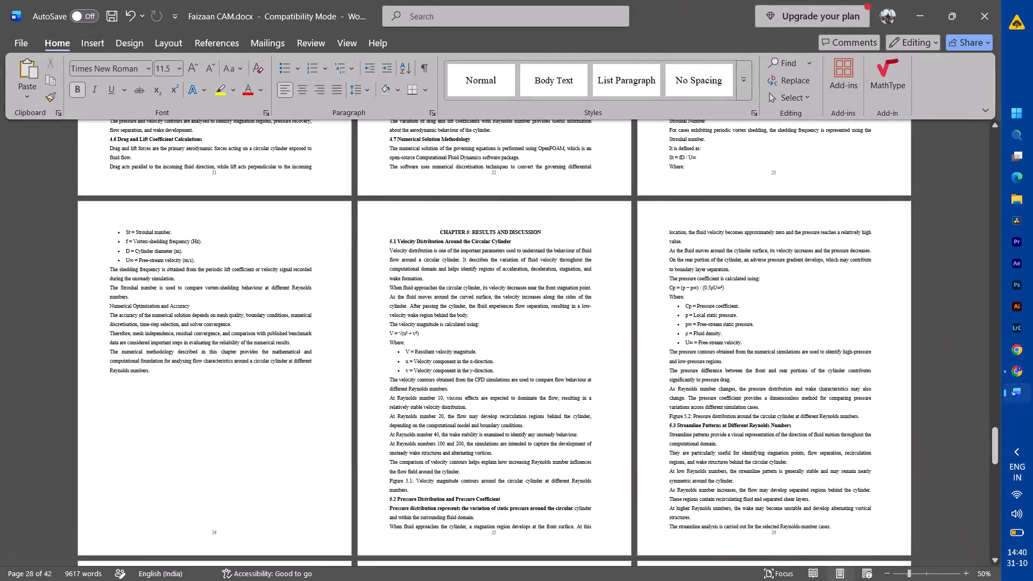
pyautogui.press('Return')
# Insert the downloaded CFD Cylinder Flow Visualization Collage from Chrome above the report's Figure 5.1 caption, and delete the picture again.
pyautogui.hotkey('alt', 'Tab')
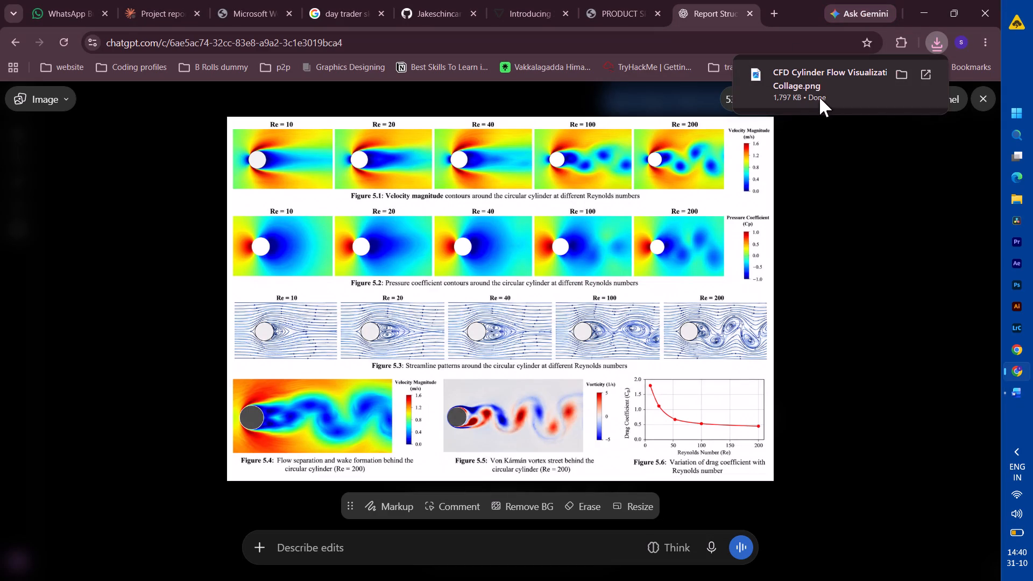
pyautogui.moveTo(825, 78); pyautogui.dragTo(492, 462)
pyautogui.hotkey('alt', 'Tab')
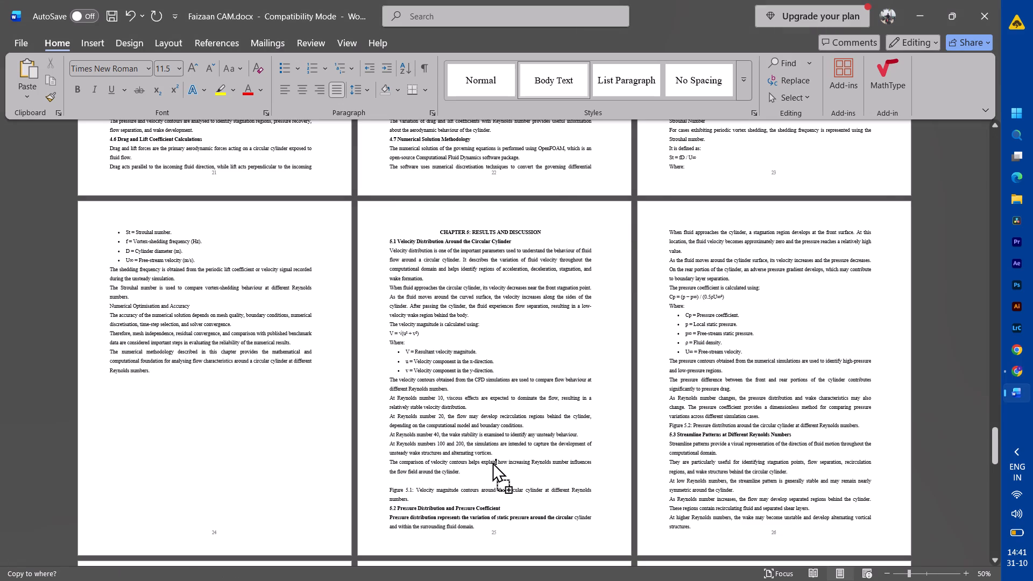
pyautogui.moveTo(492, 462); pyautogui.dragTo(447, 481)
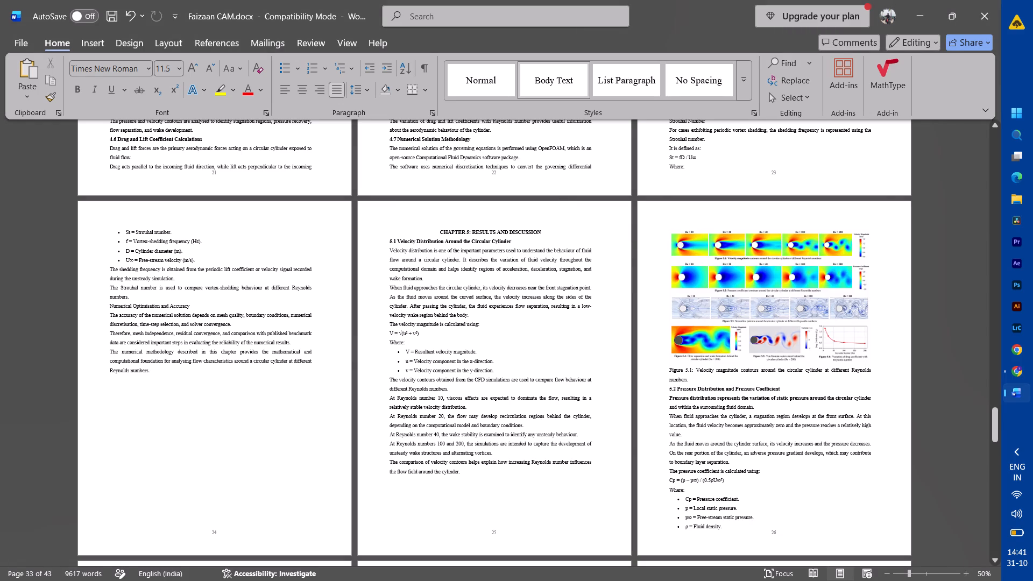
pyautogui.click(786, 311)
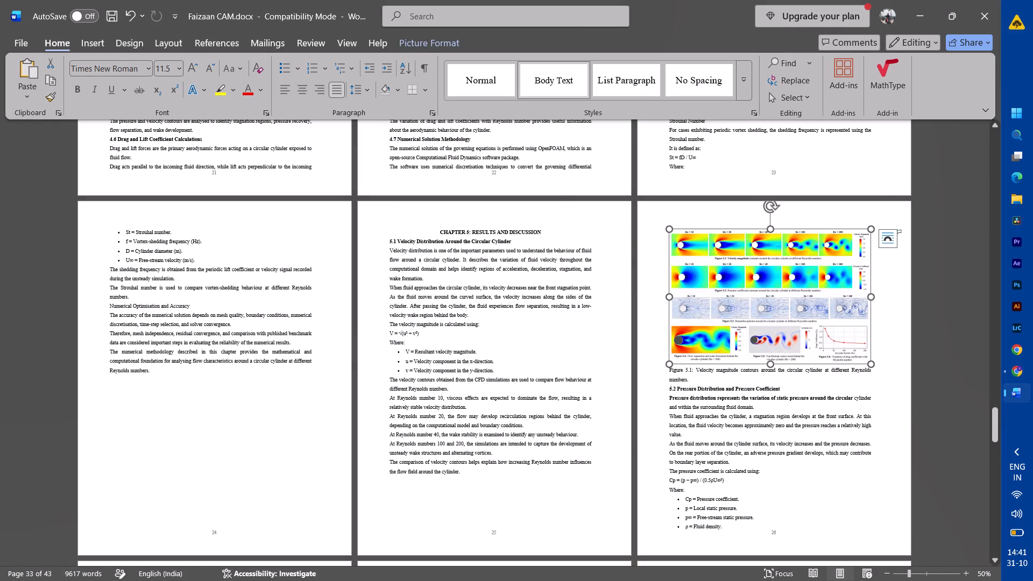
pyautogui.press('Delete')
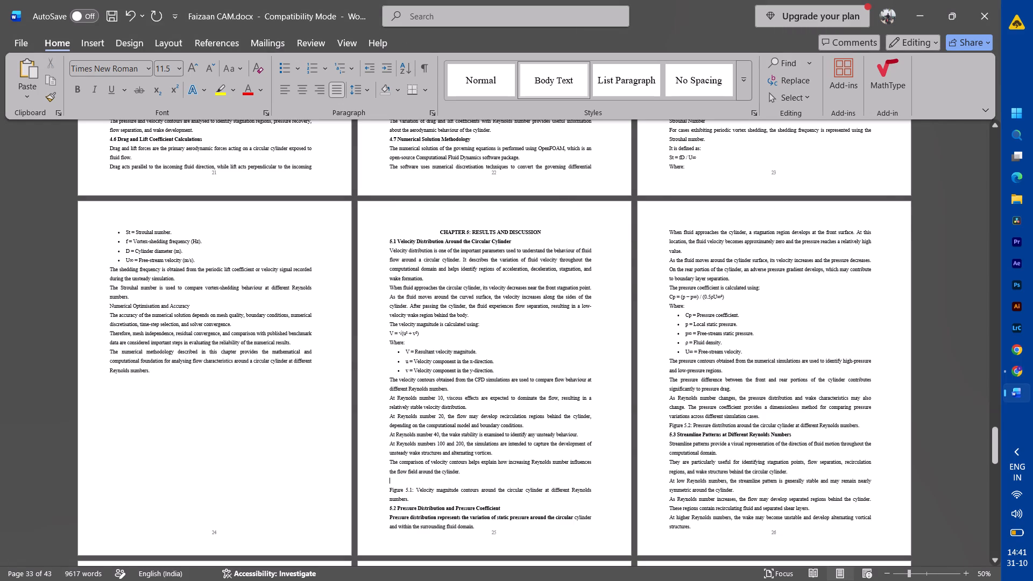
# Open the downloaded collage from Chrome in Photos and crop it to the Figure 5.1 velocity magnitude strip, about 1536 x 241.
pyautogui.hotkey('alt', 'Tab')
pyautogui.click(819, 73)
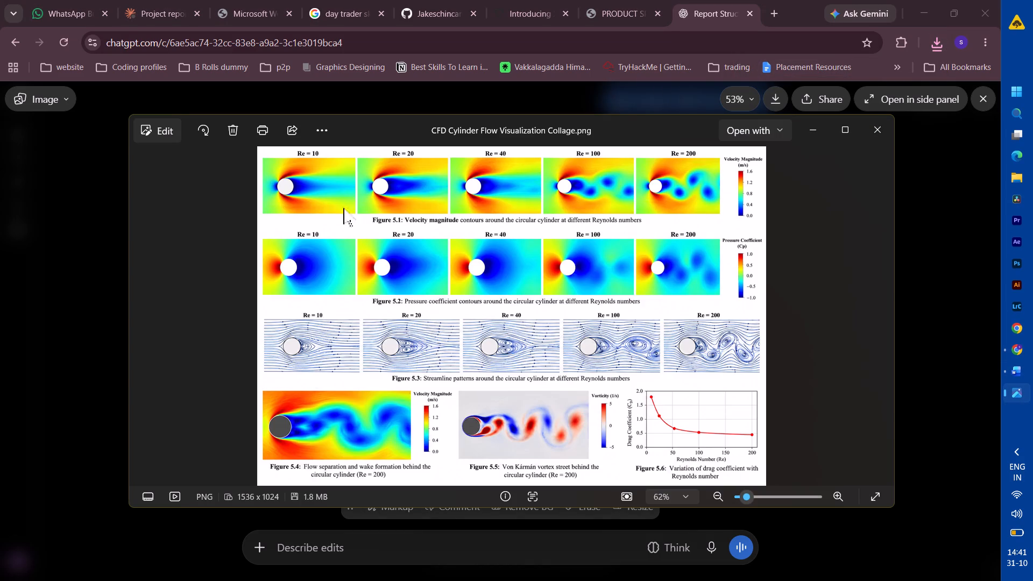
pyautogui.click(165, 132)
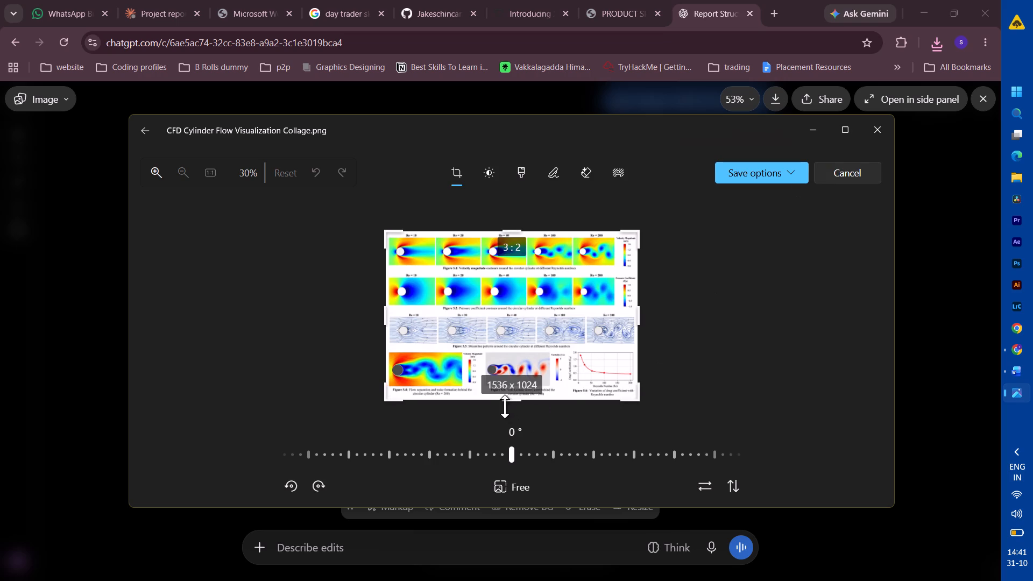
pyautogui.click(843, 127)
pyautogui.moveTo(500, 476); pyautogui.dragTo(617, 206)
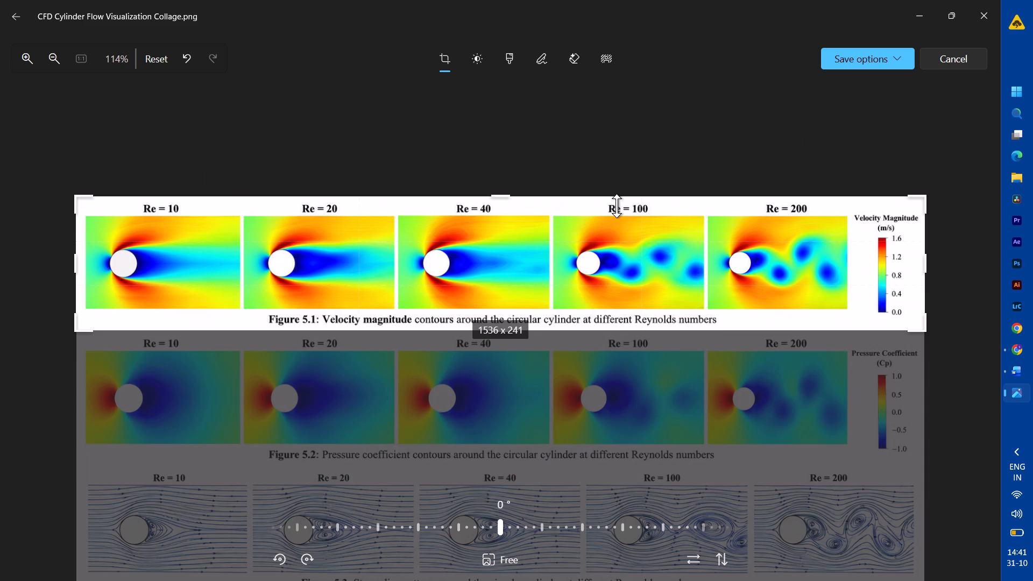
# Save the Figure 5.1 crop as a PNG copy named 1CFD Cylinder Flow Visualization Collage in Downloads, and close the image.
pyautogui.click(863, 61)
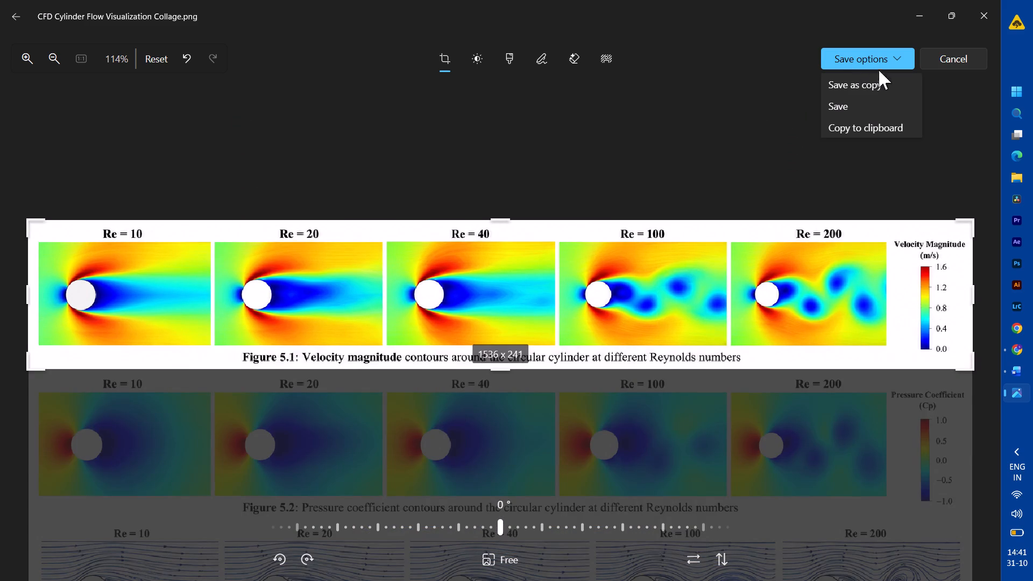
pyautogui.click(874, 82)
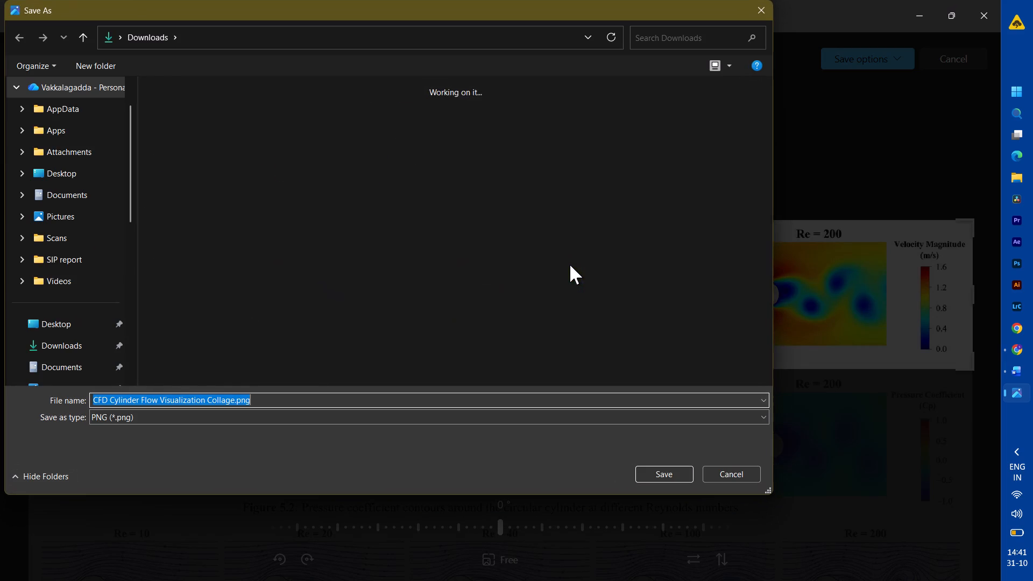
pyautogui.press('Return')
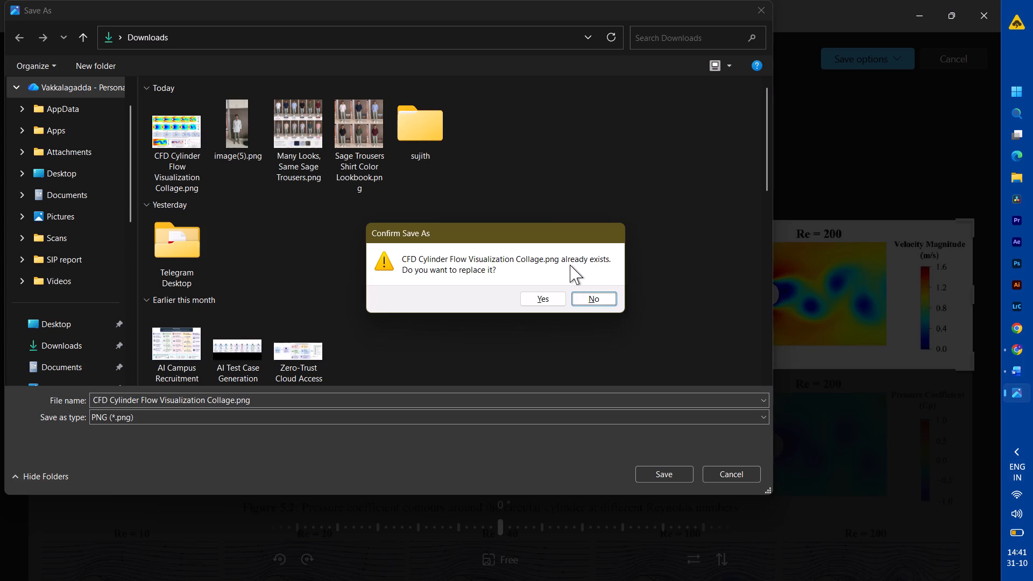
pyautogui.press('Return')
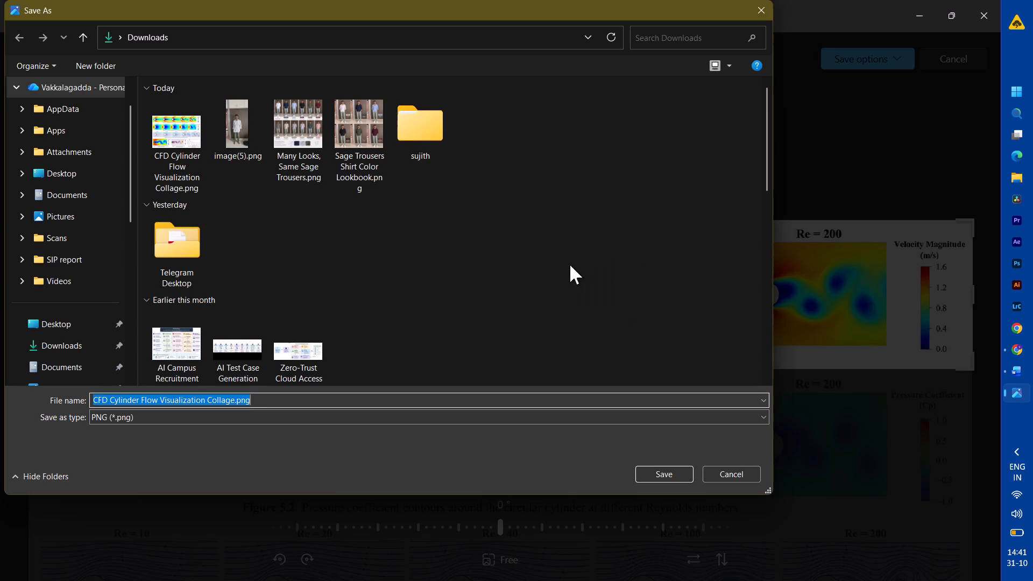
pyautogui.press('Left')
pyautogui.press('1')
pyautogui.press('Return')
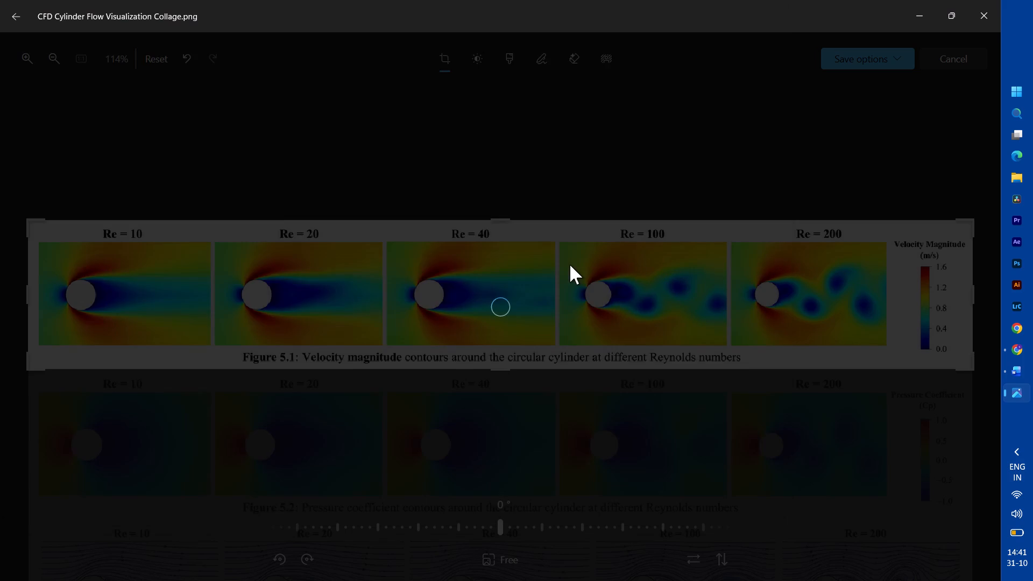
pyautogui.press('Escape')
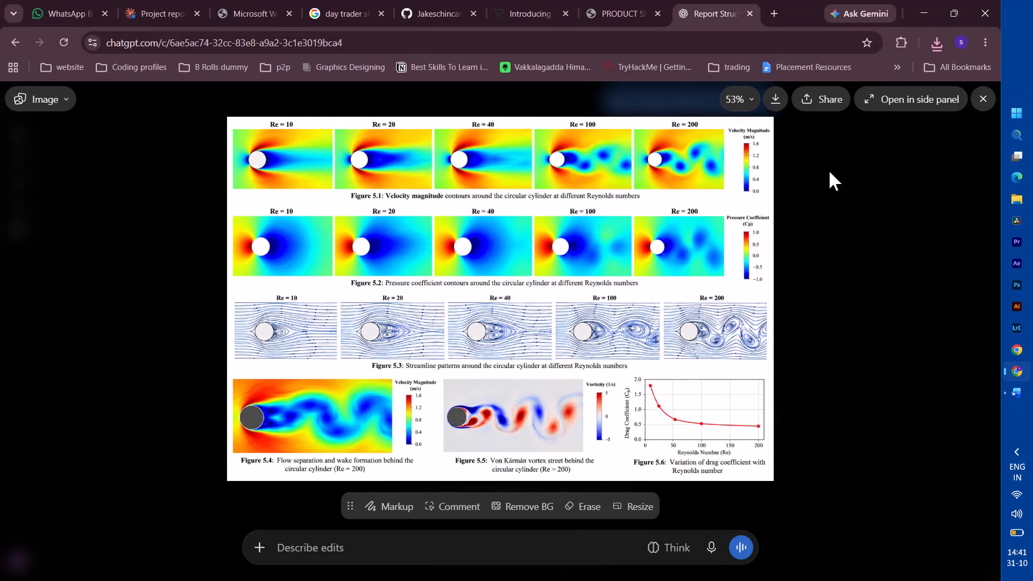
# Reopen the full collage from Chrome's downloads in Photos and crop it to the Figure 5.2 pressure coefficient strip, about 1536 x 250.
pyautogui.click(929, 44)
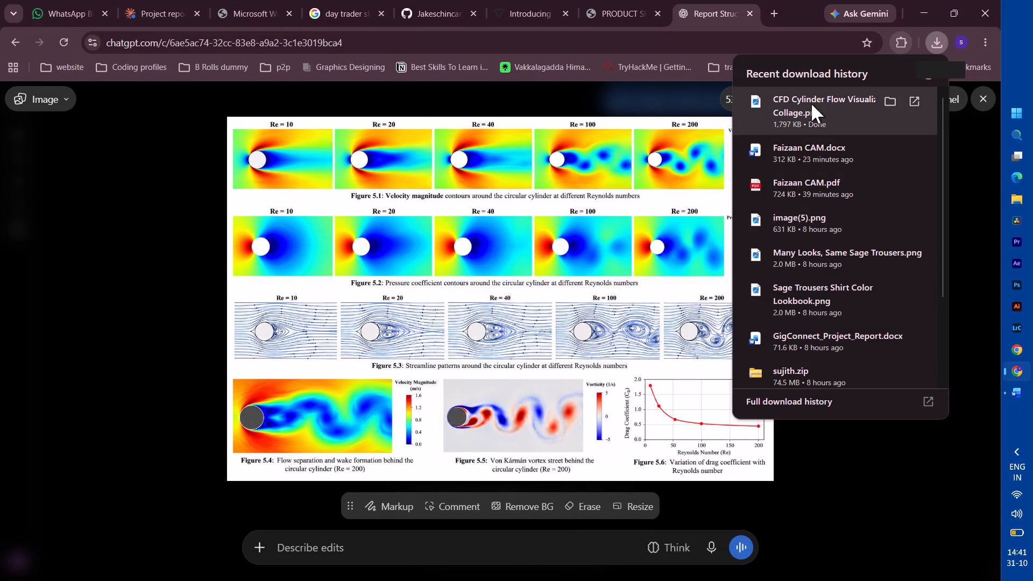
pyautogui.click(805, 117)
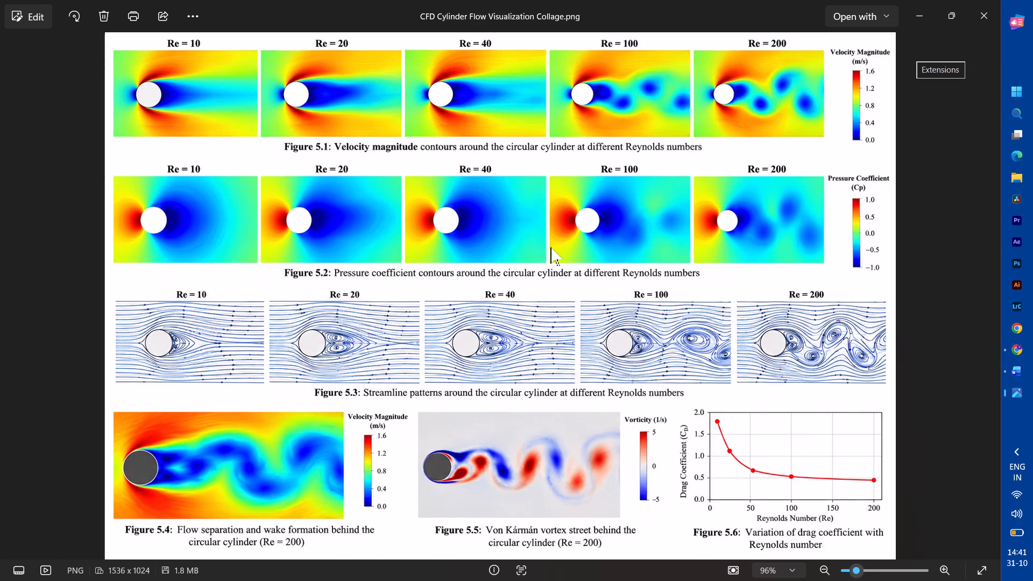
pyautogui.click(18, 12)
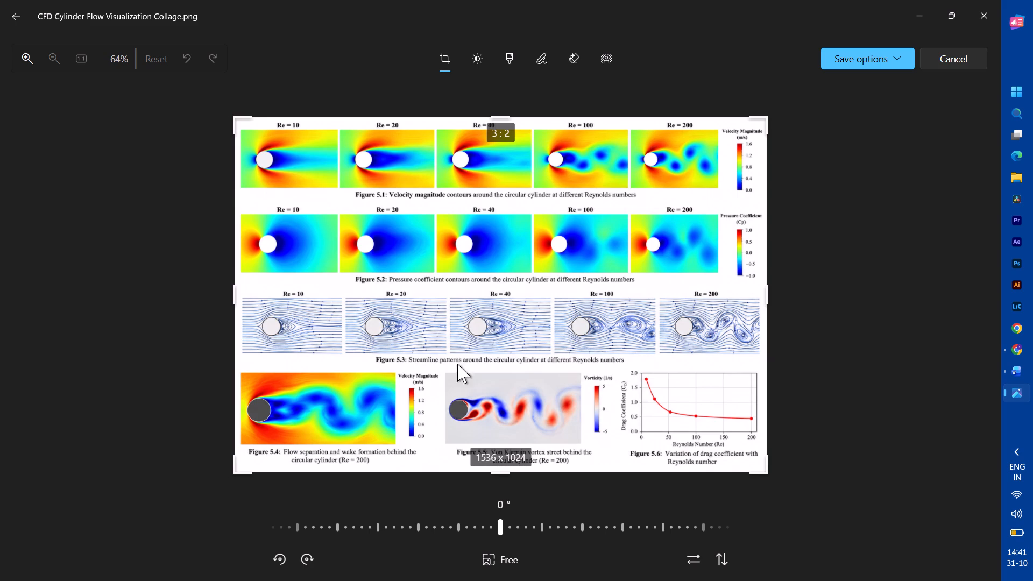
pyautogui.moveTo(505, 476); pyautogui.dragTo(578, 288)
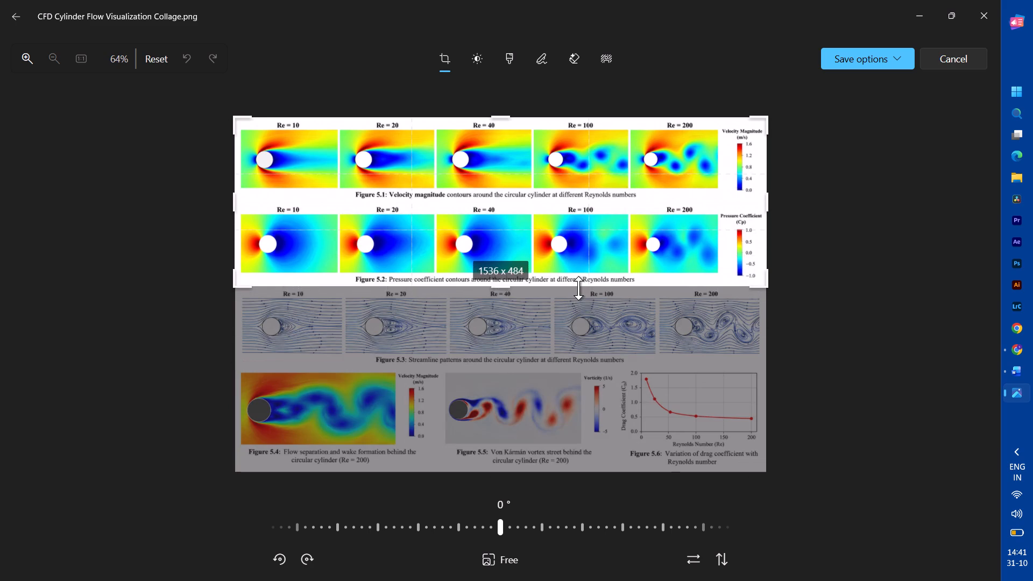
pyautogui.moveTo(578, 288); pyautogui.dragTo(581, 292)
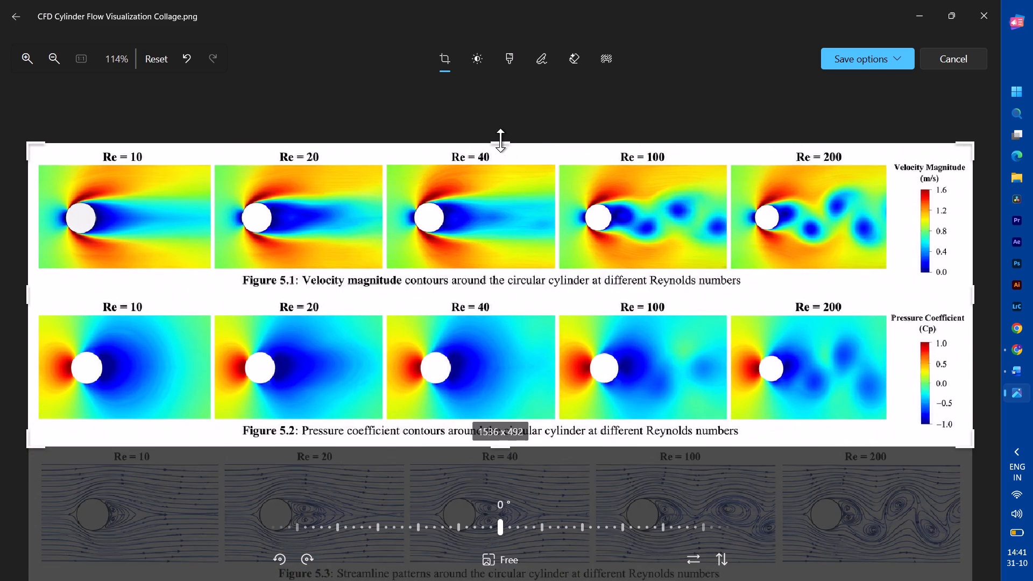
pyautogui.moveTo(500, 140); pyautogui.dragTo(538, 288)
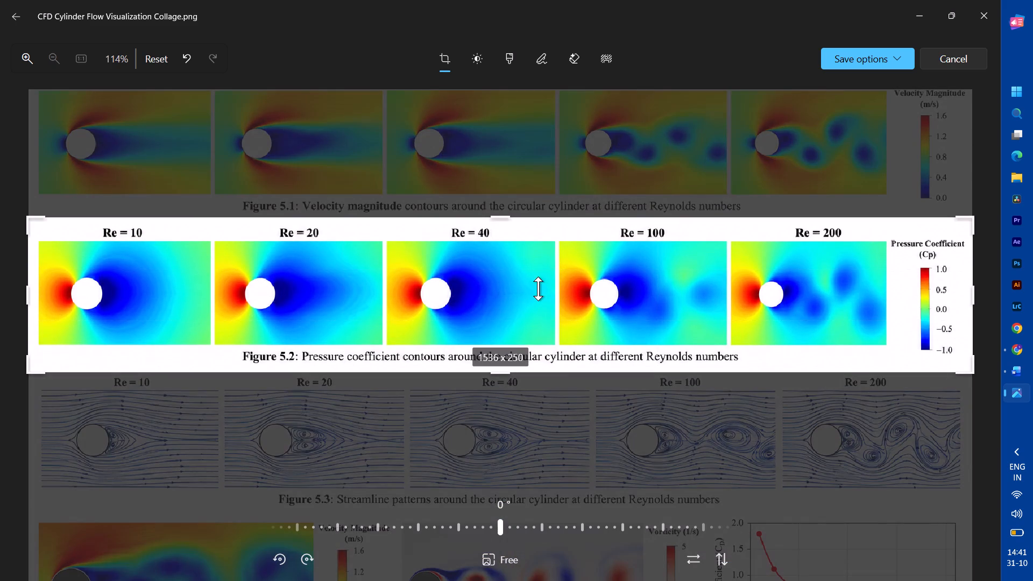
# Save the Figure 5.2 crop as a PNG copy named 2CFD Cylinder Flow Visualization Collage in Downloads, and close the image.
pyautogui.click(892, 55)
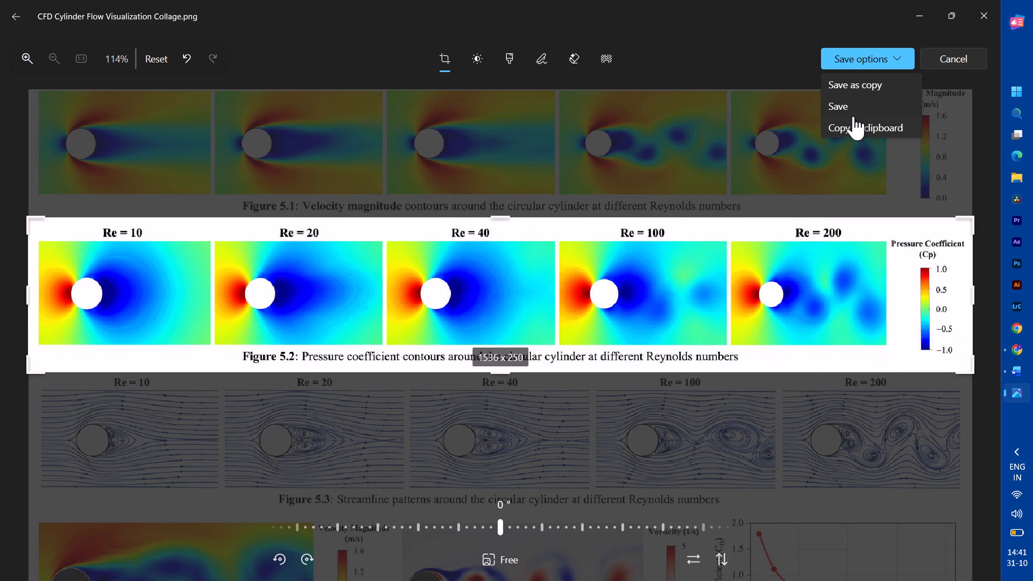
pyautogui.click(885, 86)
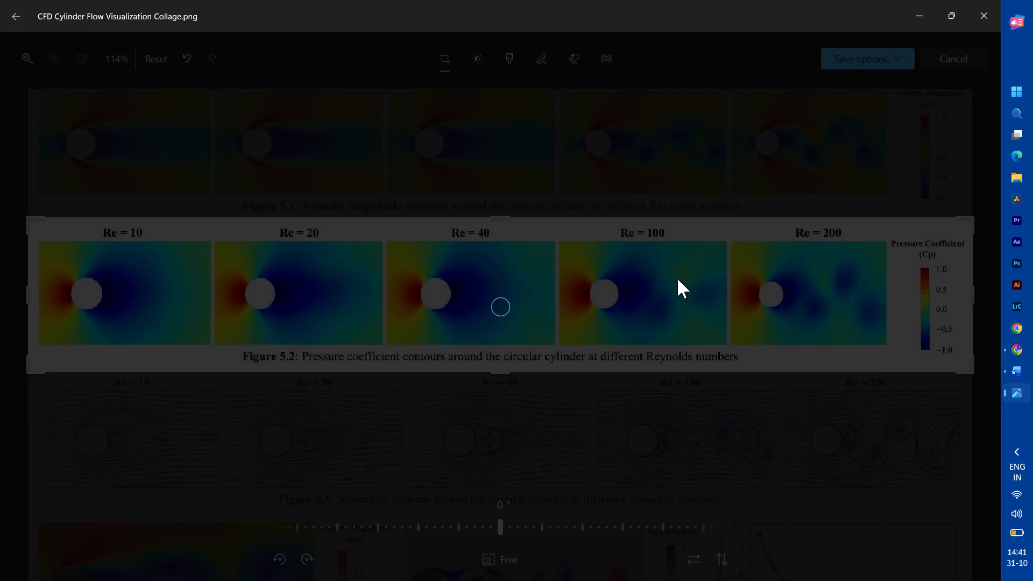
pyautogui.press('Left')
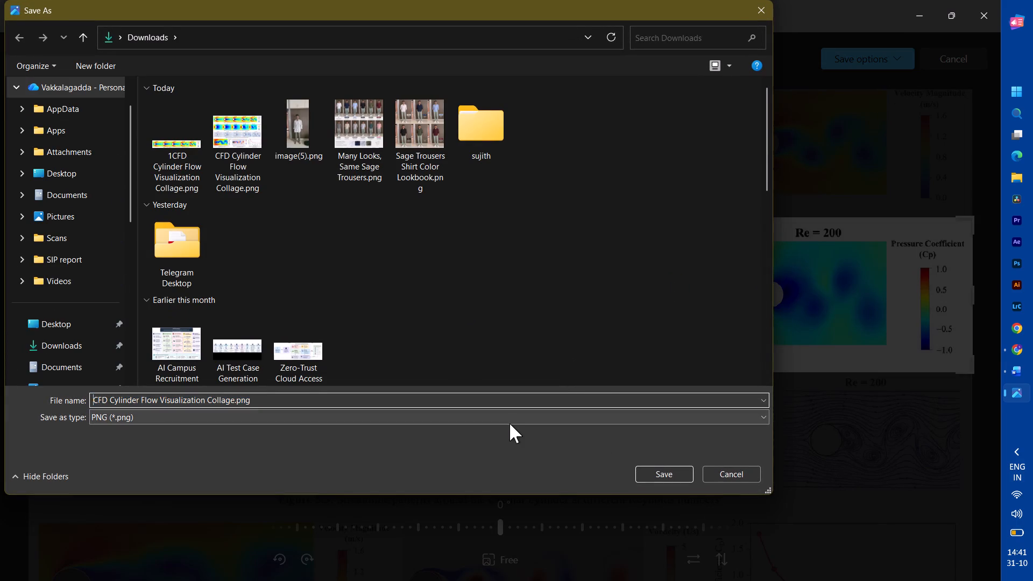
pyautogui.press('2')
pyautogui.press('Return')
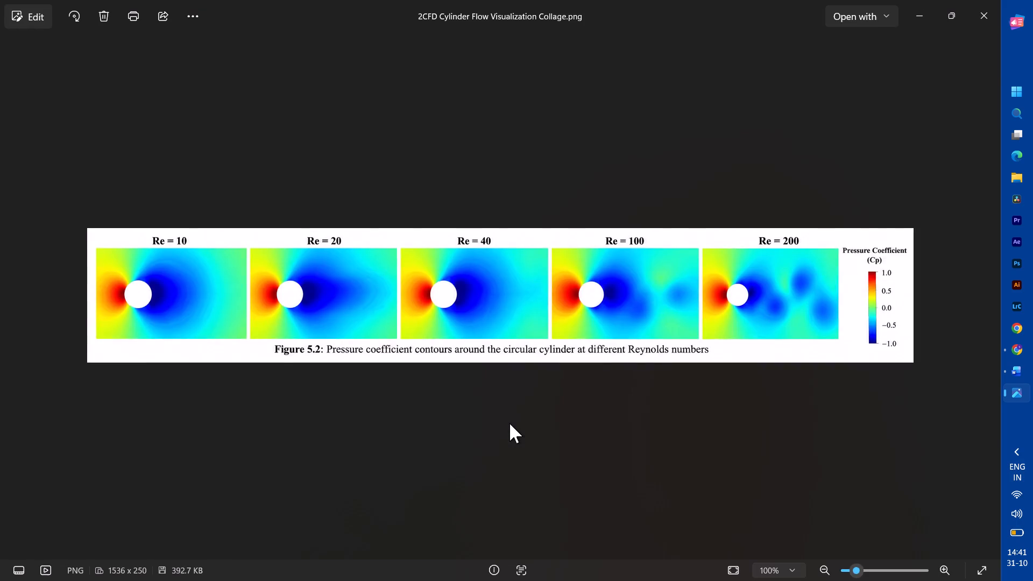
pyautogui.press('Escape')
# Reopen the full collage from Chrome's downloads in Photos and crop it to the Figure 5.3 streamline patterns strip, about 1536 x 233.
pyautogui.click(945, 45)
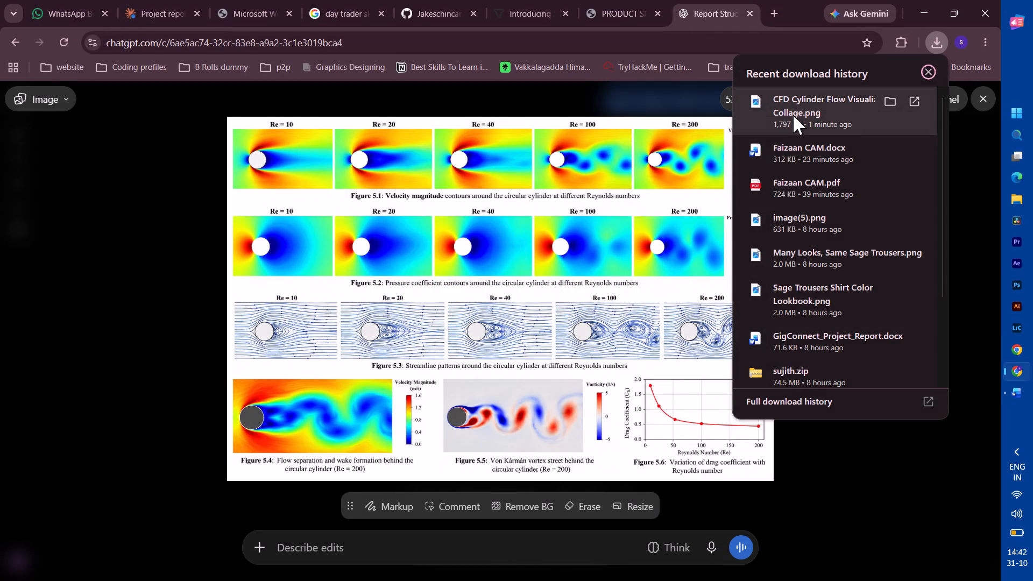
pyautogui.click(793, 115)
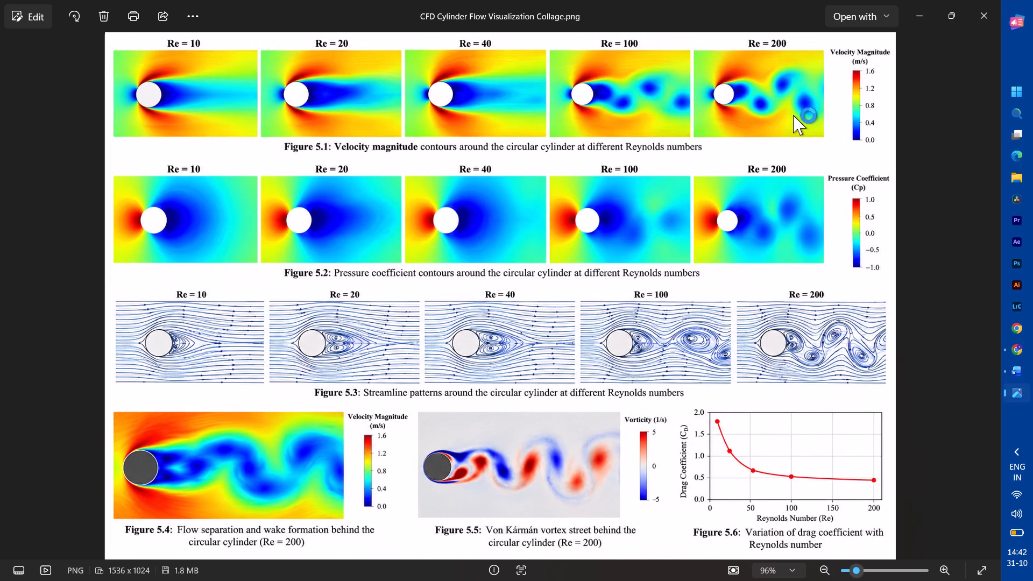
pyautogui.click(20, 23)
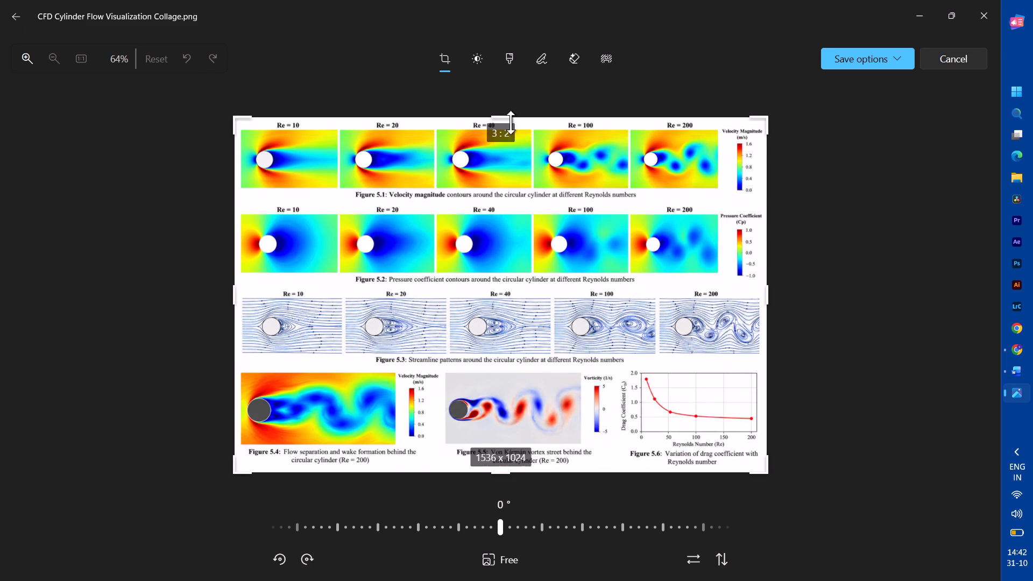
pyautogui.moveTo(506, 117); pyautogui.dragTo(580, 287)
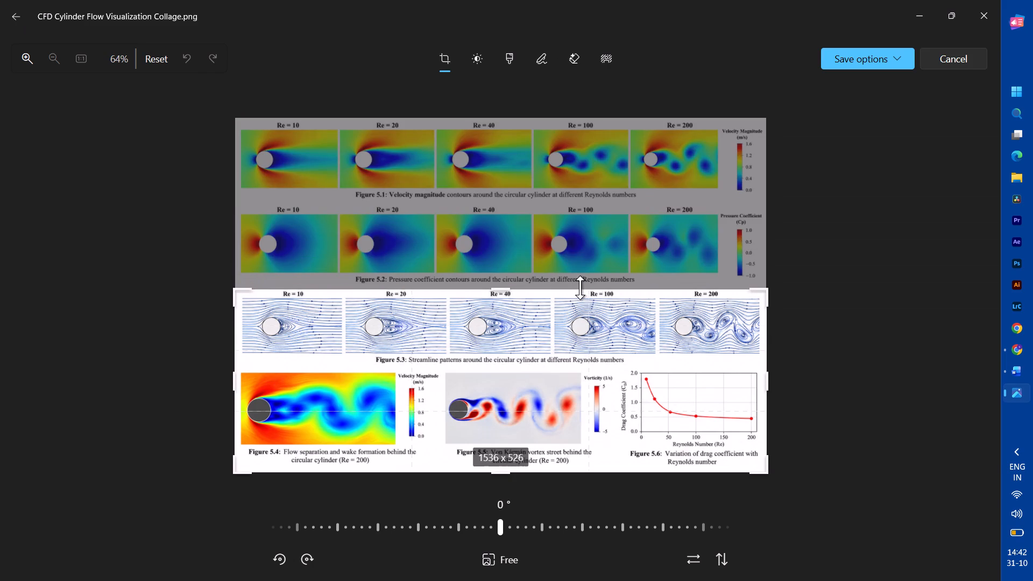
pyautogui.moveTo(580, 287); pyautogui.dragTo(583, 285)
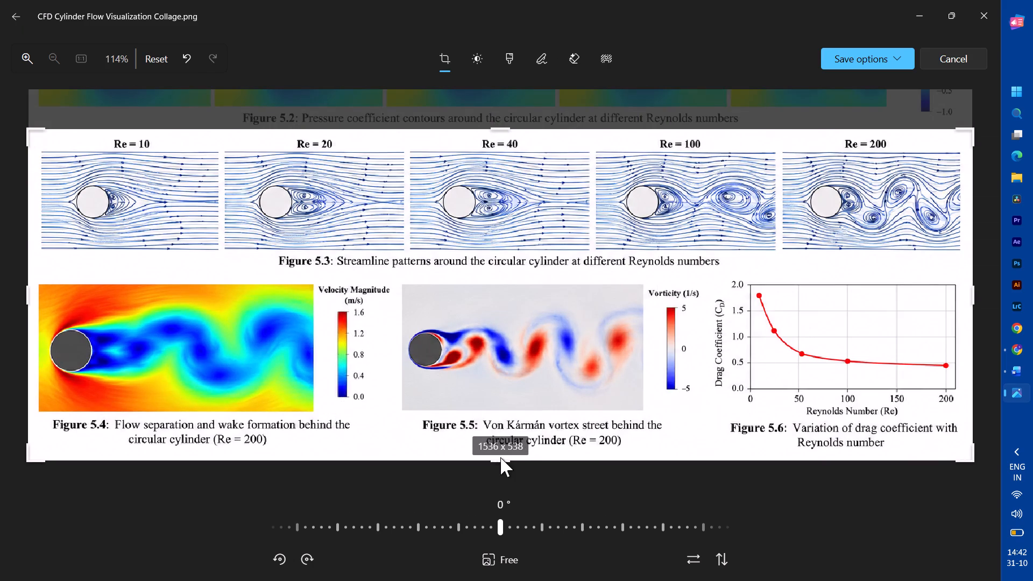
pyautogui.moveTo(500, 457); pyautogui.dragTo(597, 270)
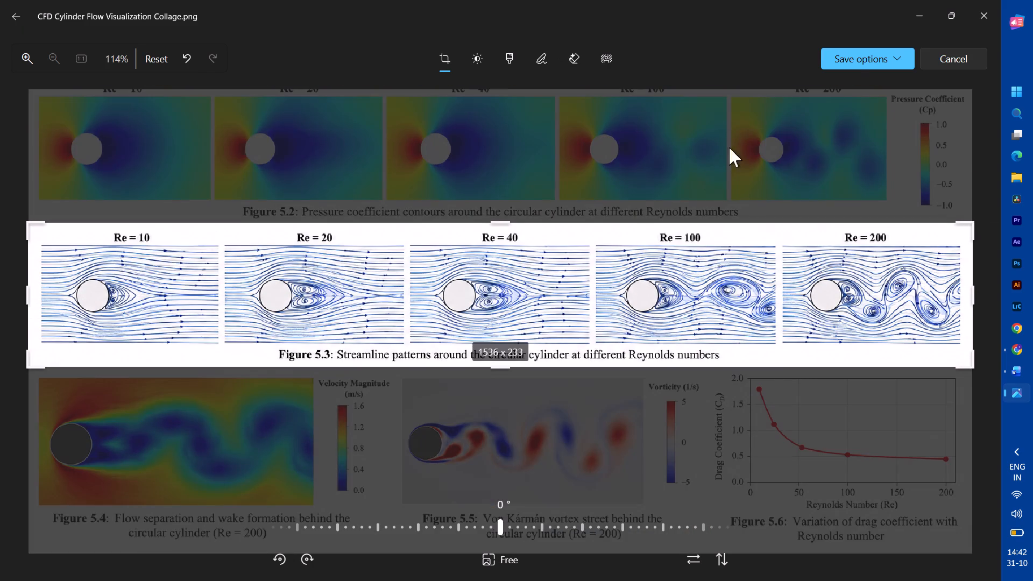
# Save the Figure 5.3 crop as a PNG copy named 3CFD Cylinder Flow Visualization Collage in Downloads, and close the image.
pyautogui.click(852, 55)
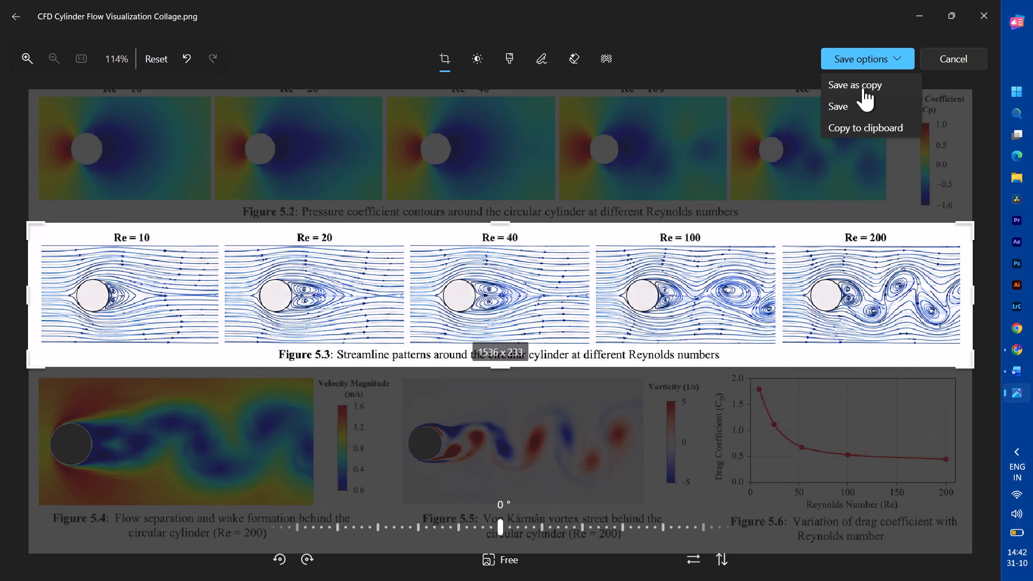
pyautogui.click(863, 88)
pyautogui.press('Left')
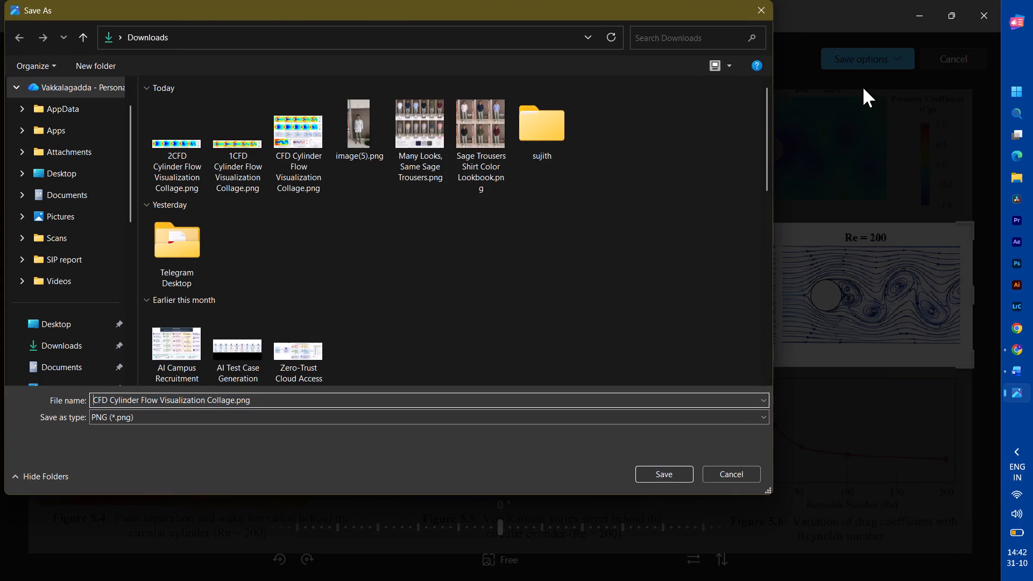
pyautogui.press('3')
pyautogui.press('Return')
pyautogui.press('Escape')
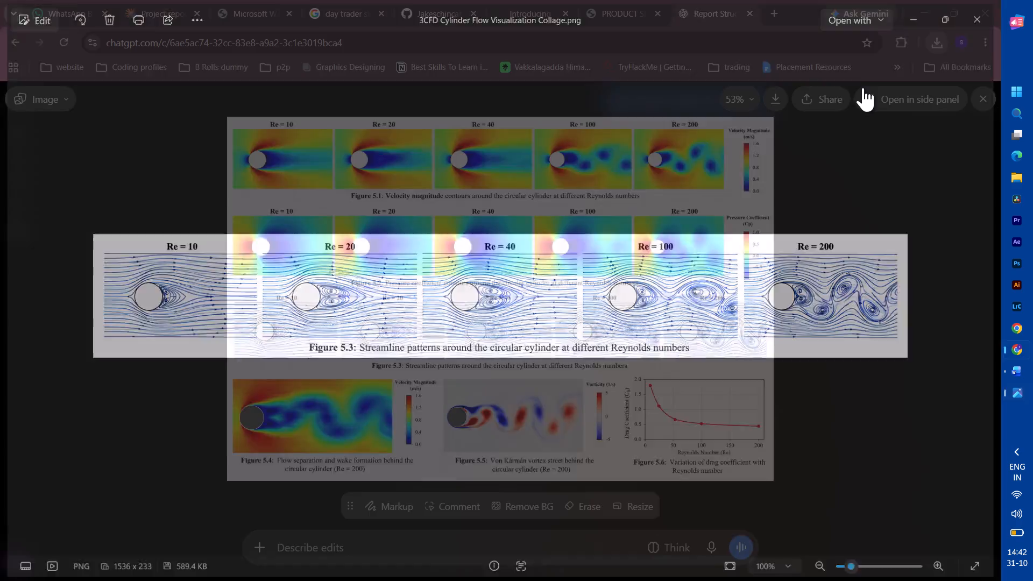
# Reopen the full collage from Chrome's downloads in Photos and crop it to the Figure 5.4 flow separation image, about 595 x 297.
pyautogui.click(940, 44)
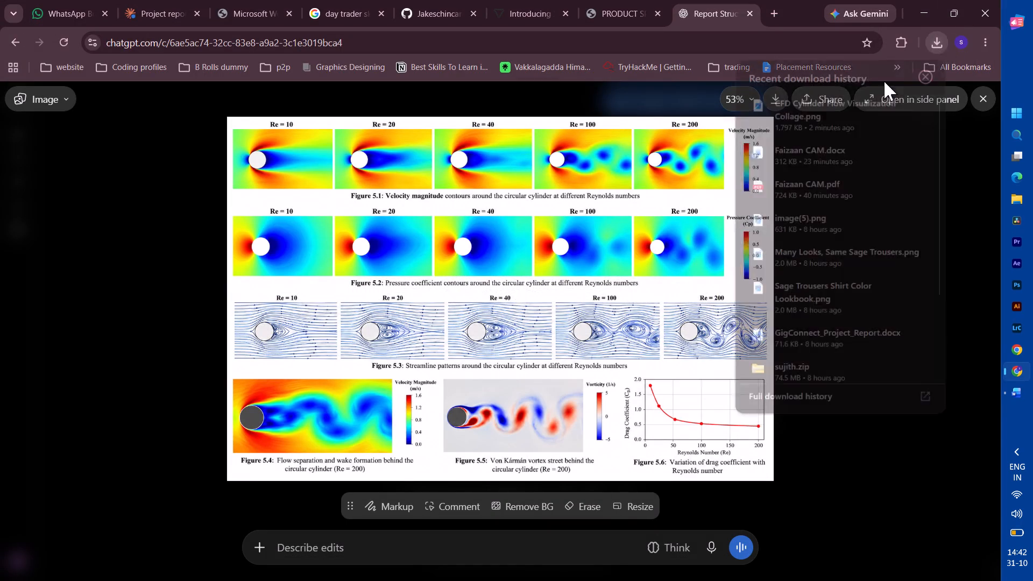
pyautogui.click(841, 103)
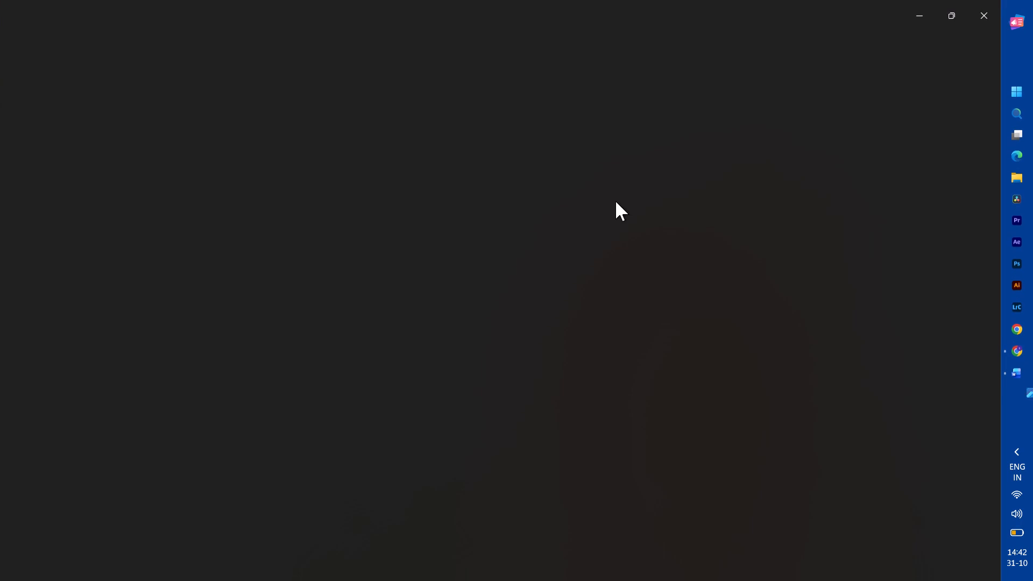
pyautogui.click(22, 11)
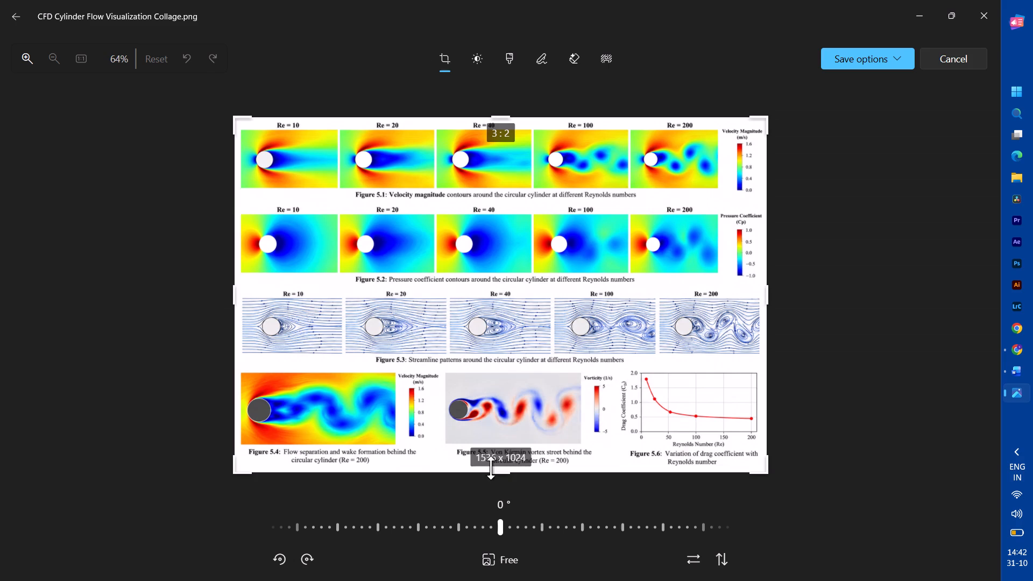
pyautogui.moveTo(503, 117); pyautogui.dragTo(537, 287)
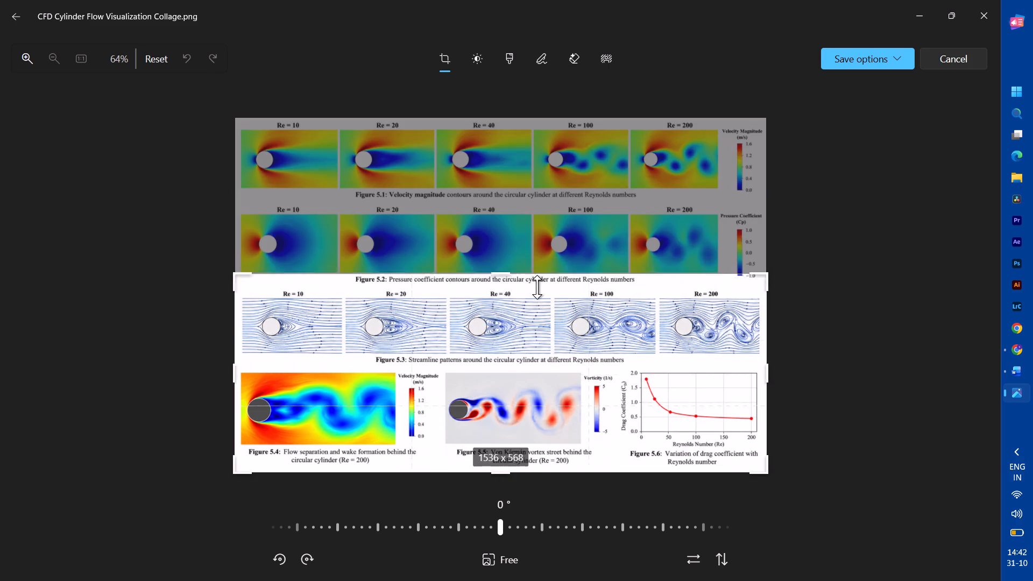
pyautogui.moveTo(537, 287); pyautogui.dragTo(568, 369)
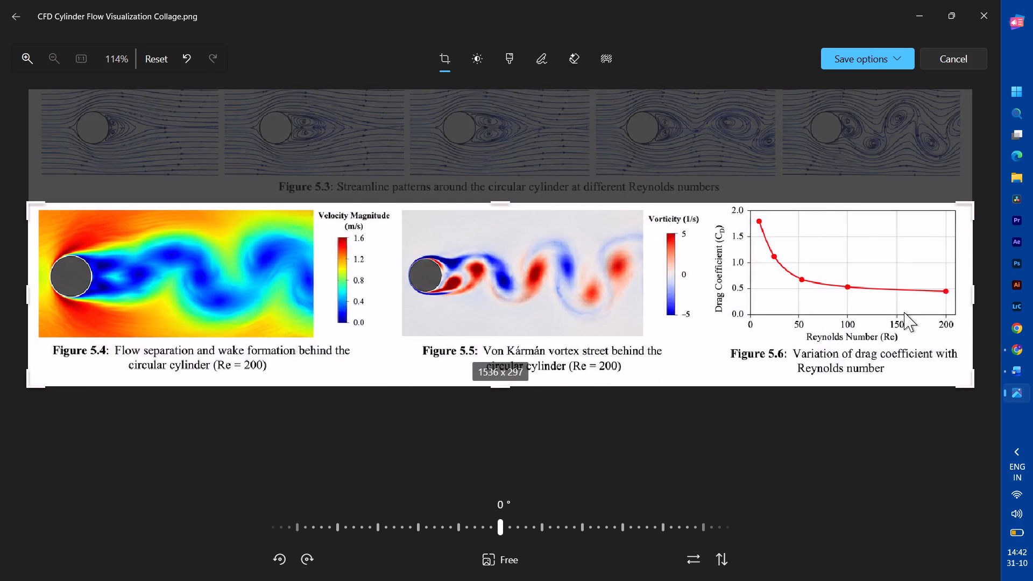
pyautogui.moveTo(978, 295); pyautogui.dragTo(691, 282)
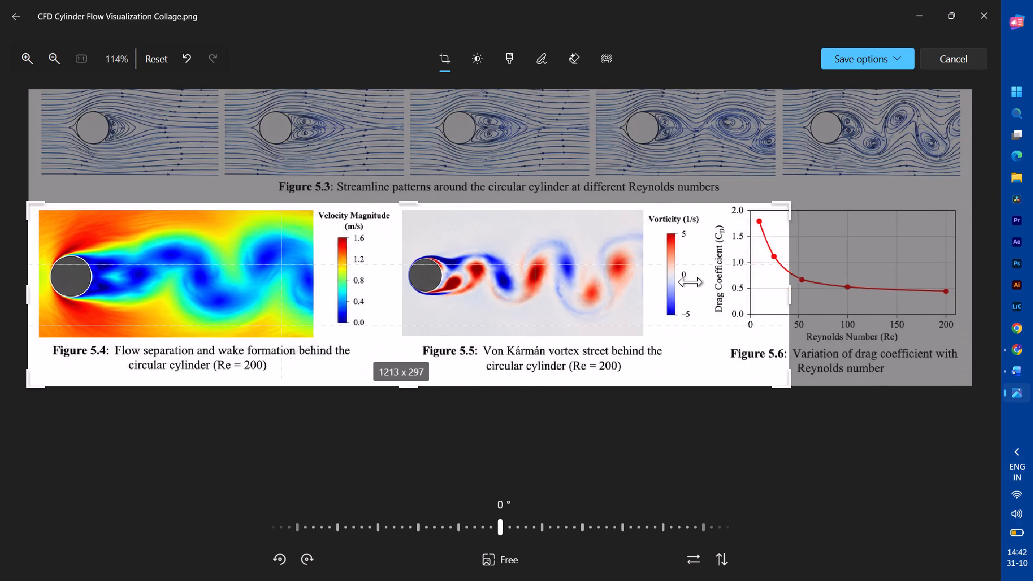
pyautogui.moveTo(691, 282); pyautogui.dragTo(400, 267)
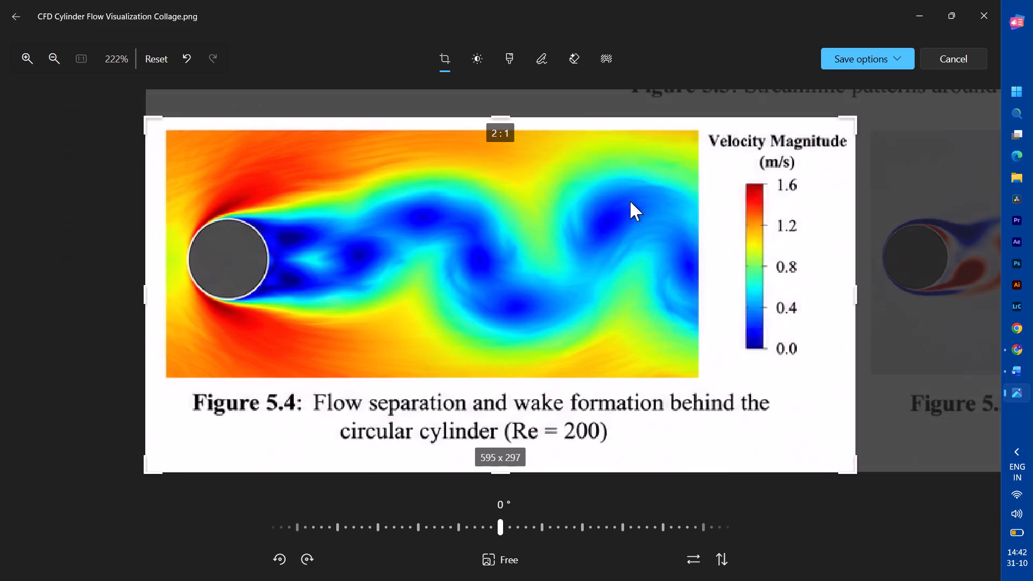
# Save the Figure 5.4 crop as a PNG copy named 4CFD Cylinder Flow Visualization Collage in Downloads, and close the image.
pyautogui.click(883, 59)
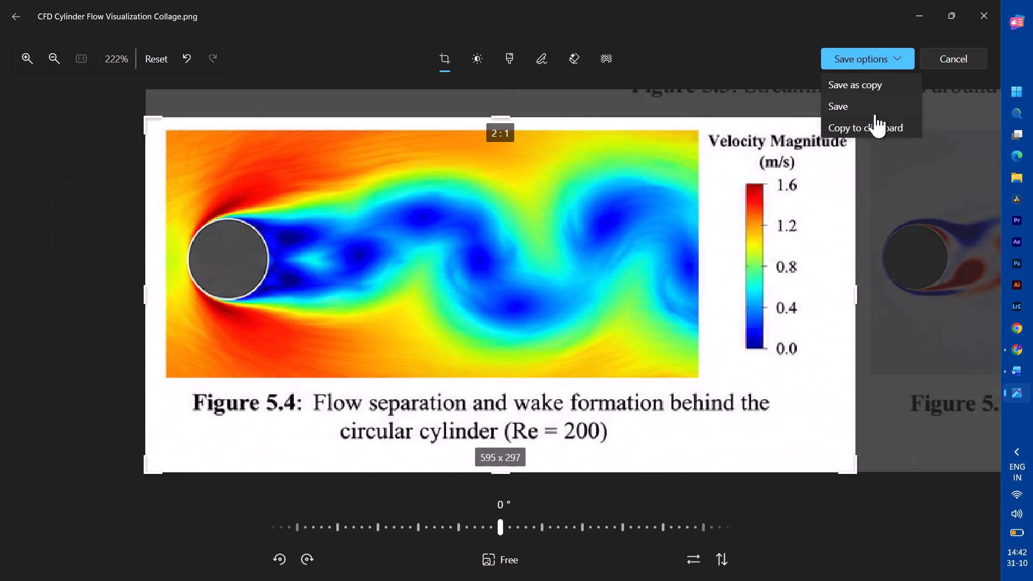
pyautogui.click(887, 90)
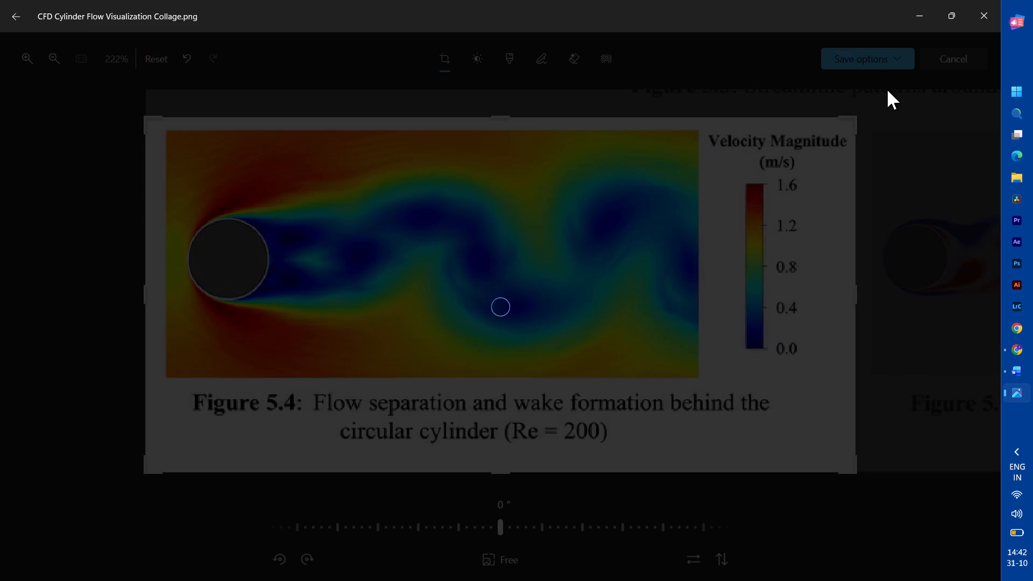
pyautogui.press('Left')
pyautogui.press('4')
pyautogui.press('Return')
pyautogui.press('Escape')
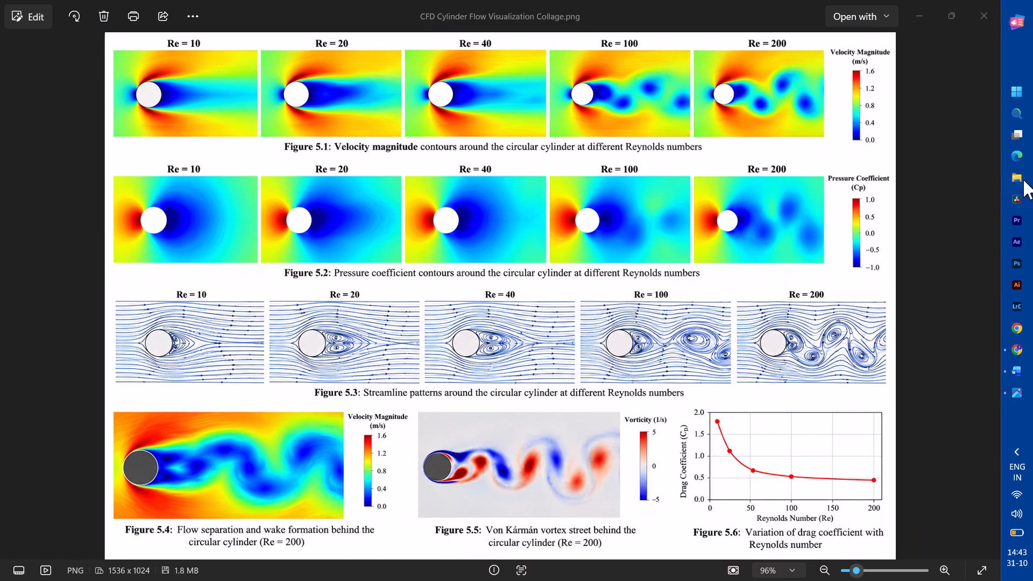
pyautogui.click(49, 405)
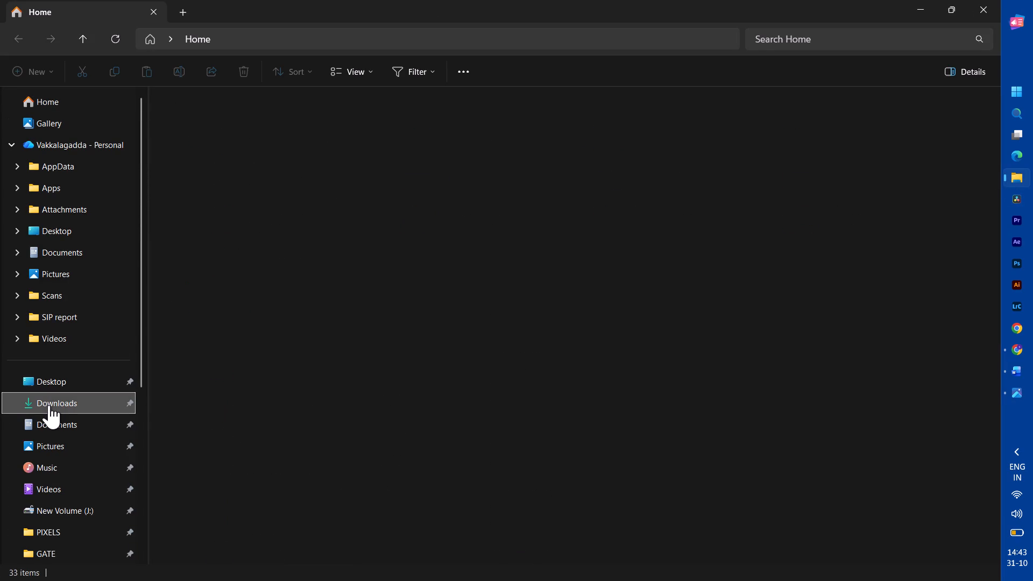
pyautogui.hotkey('alt', 'Tab')
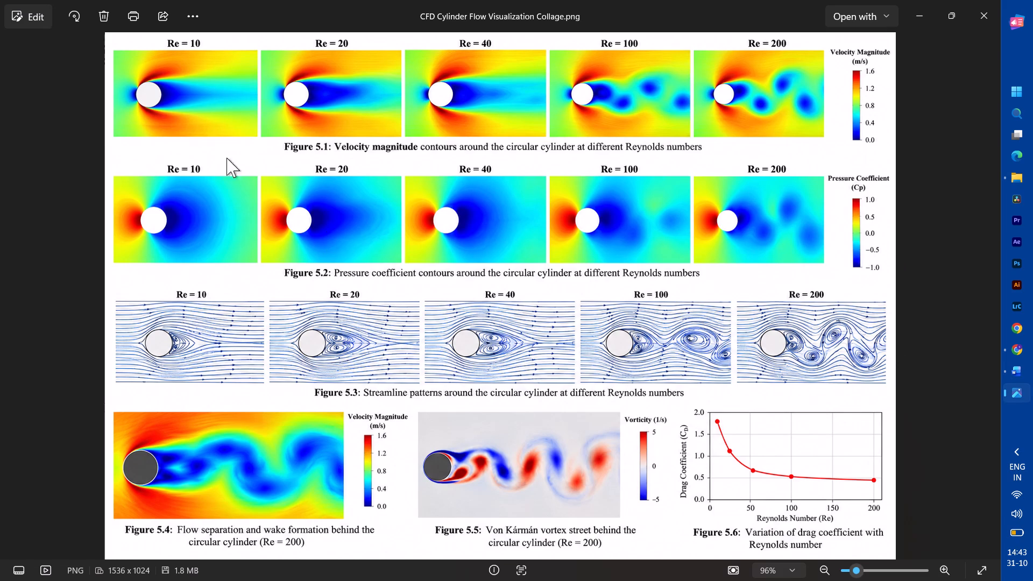
# Crop the collage to the Figure 5.5 Von Kármán vortex street image with its vorticity scale, about 511 x 302.
pyautogui.click(11, 24)
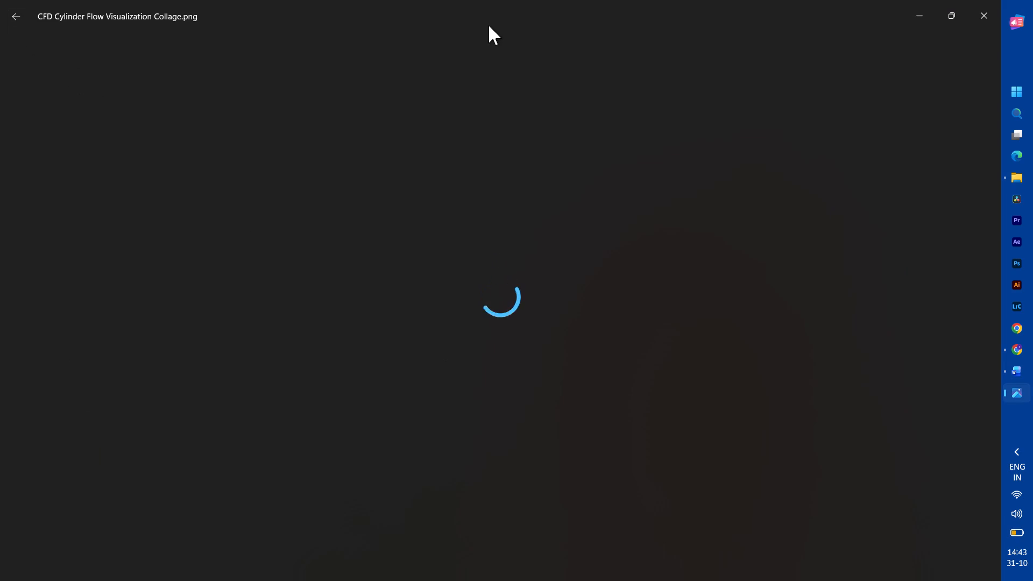
pyautogui.moveTo(503, 119); pyautogui.dragTo(503, 133)
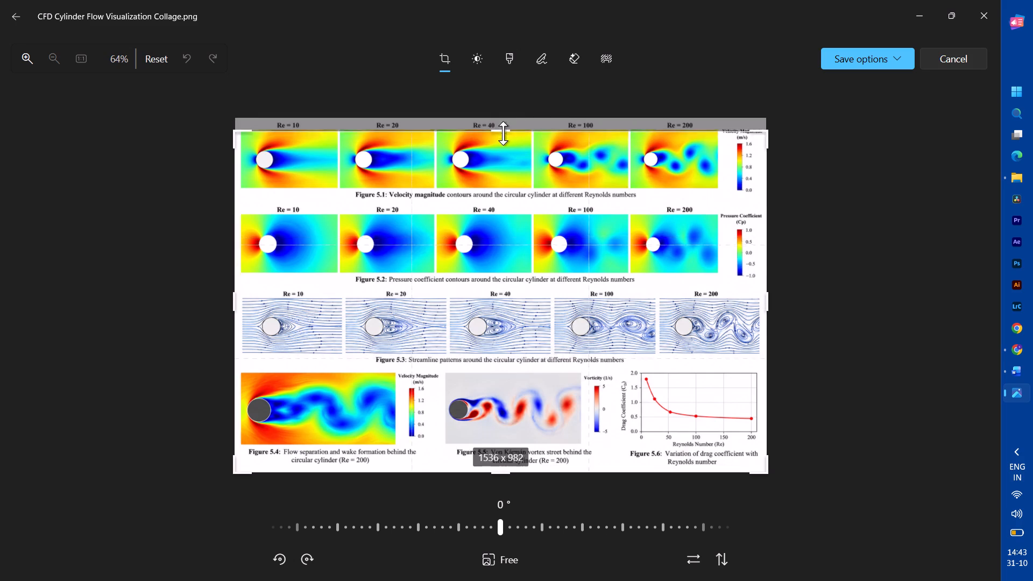
pyautogui.moveTo(503, 133); pyautogui.dragTo(524, 370)
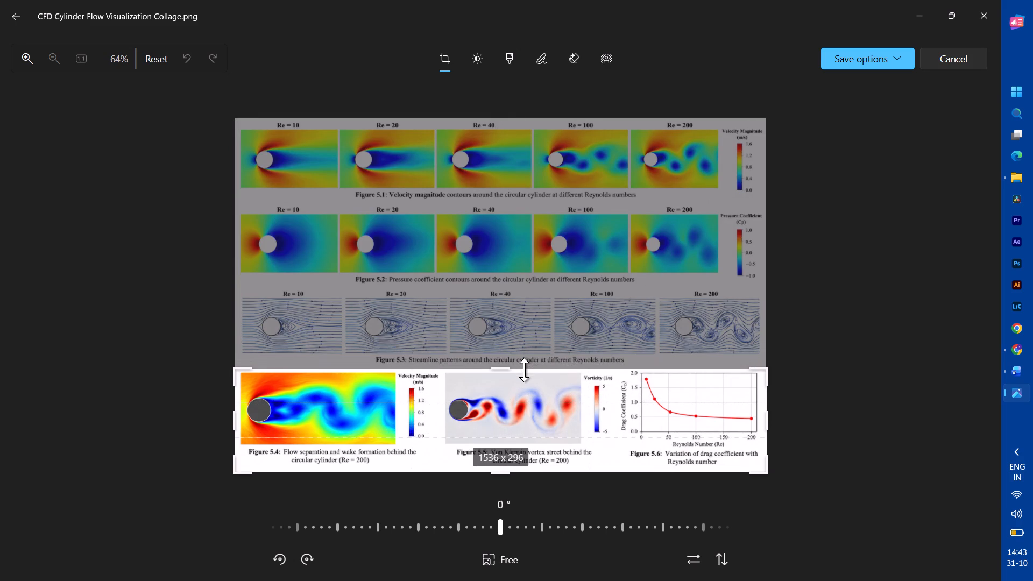
pyautogui.moveTo(524, 370); pyautogui.dragTo(526, 368)
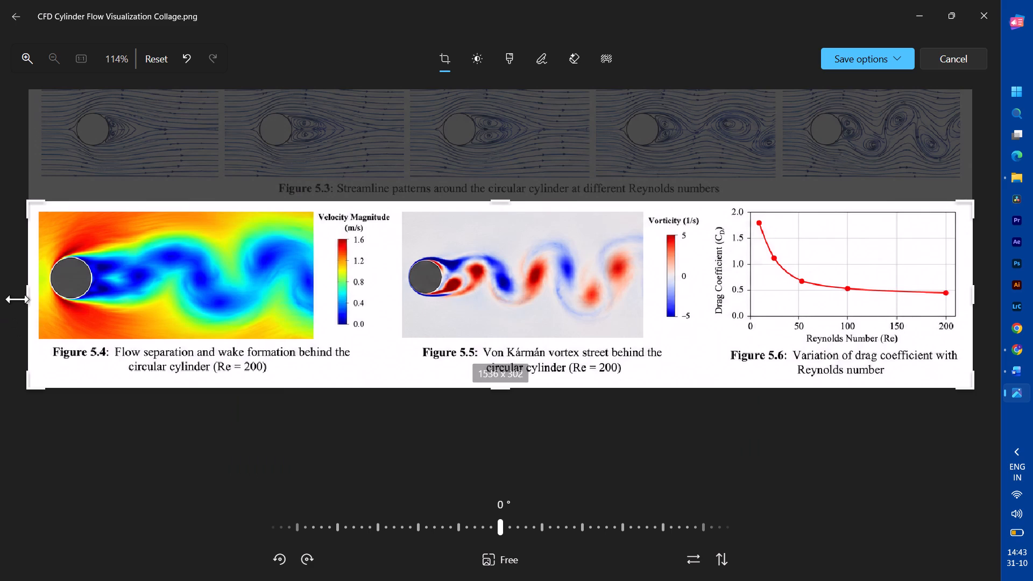
pyautogui.moveTo(26, 296); pyautogui.dragTo(390, 288)
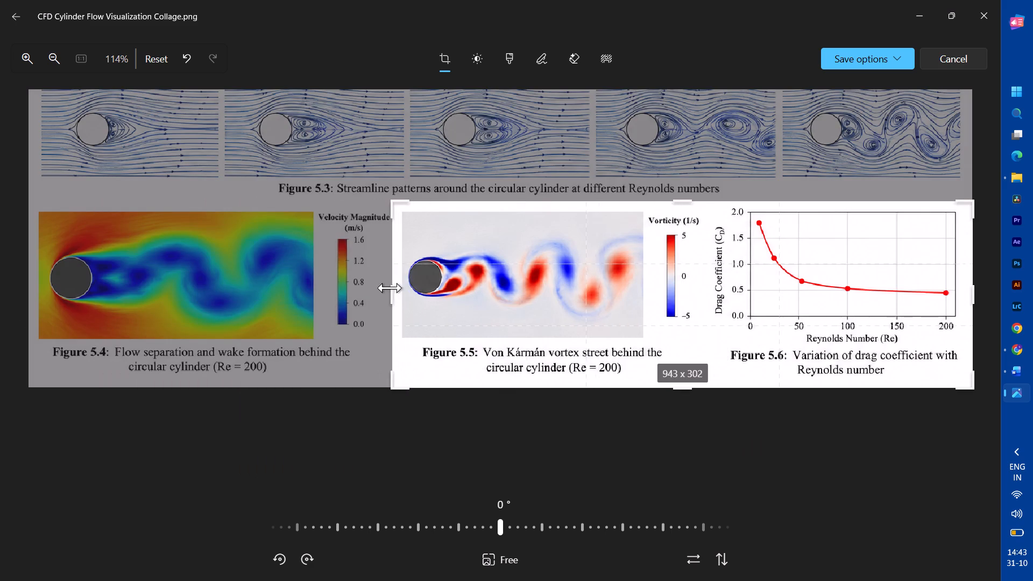
pyautogui.moveTo(390, 288); pyautogui.dragTo(390, 287)
pyautogui.moveTo(975, 293); pyautogui.dragTo(712, 303)
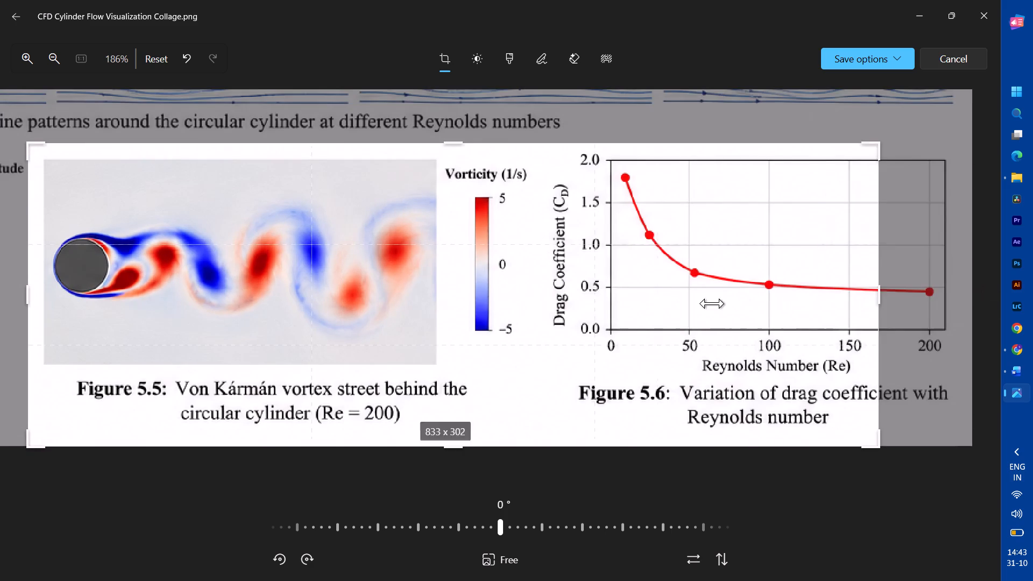
pyautogui.moveTo(712, 303); pyautogui.dragTo(542, 290)
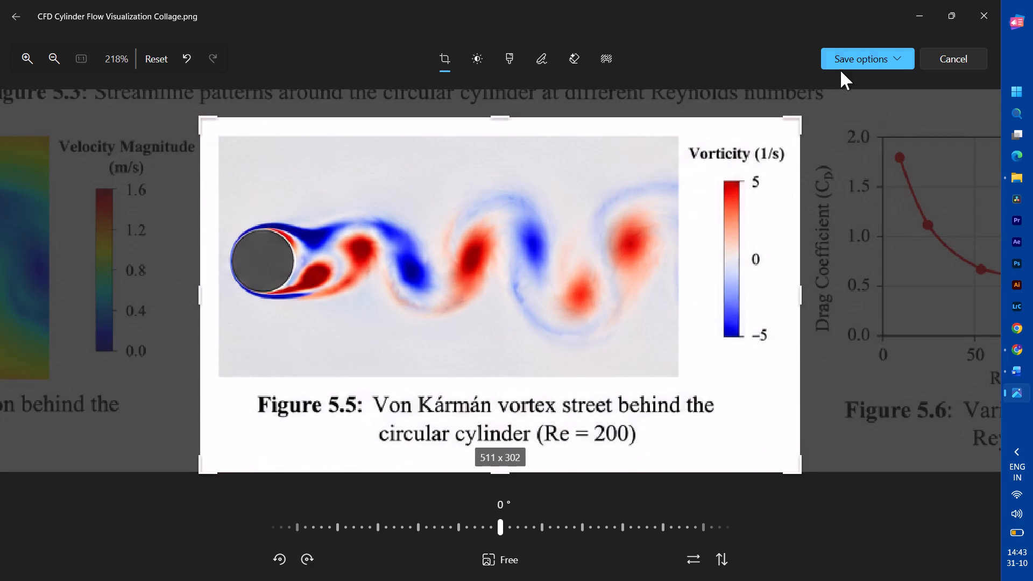
# Save the Figure 5.5 crop as a copy named 5CFD Cylinder Flow Visualization Collage.png in Downloads and close the image.
pyautogui.click(859, 55)
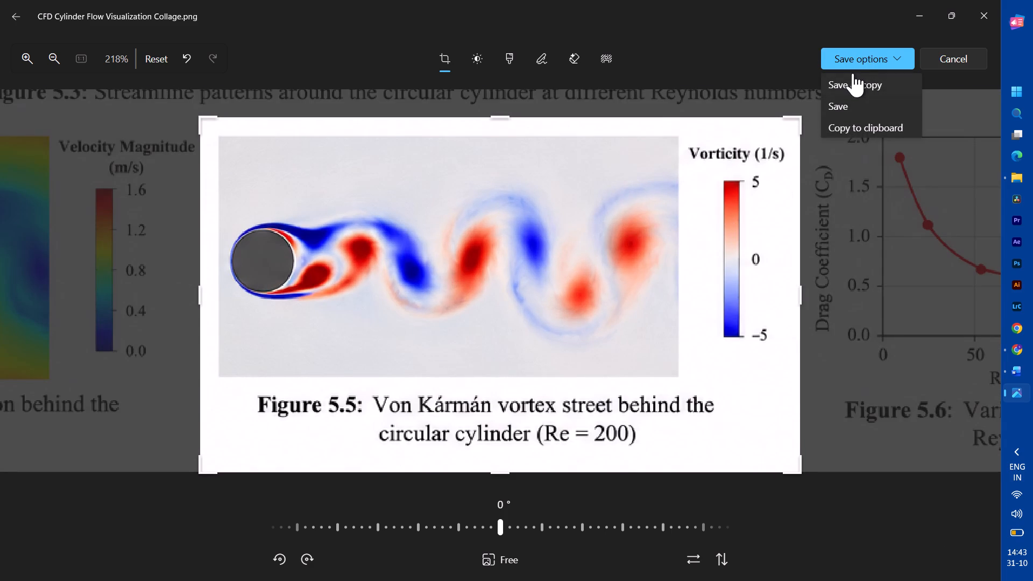
pyautogui.click(853, 80)
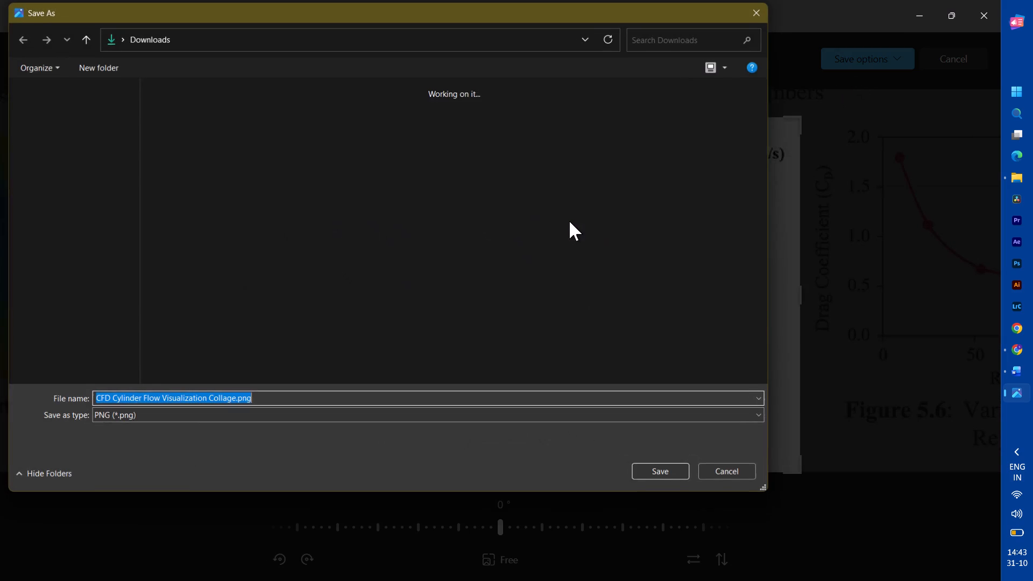
pyautogui.press('Left')
pyautogui.press('5')
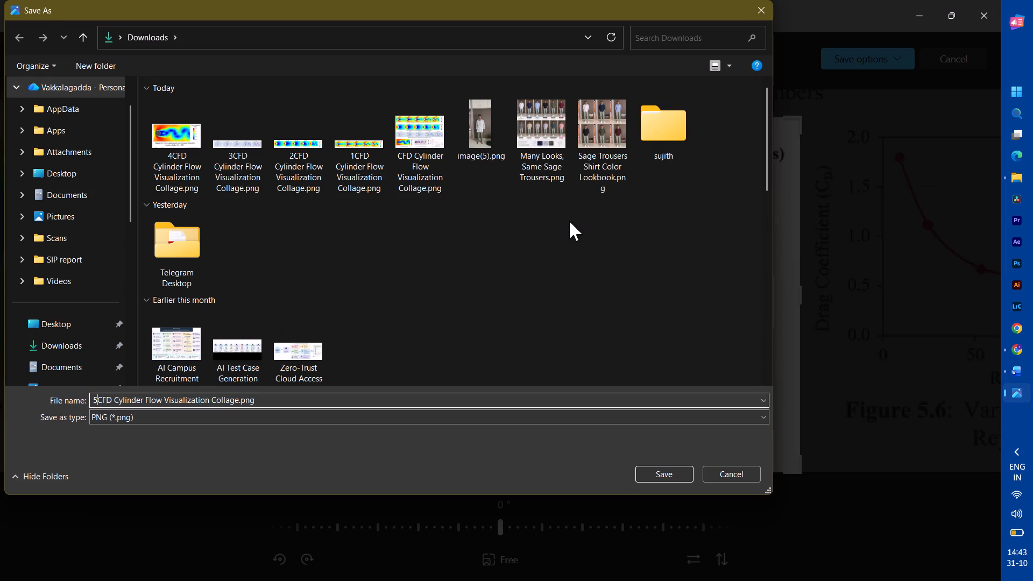
pyautogui.press('Return')
pyautogui.press('Escape')
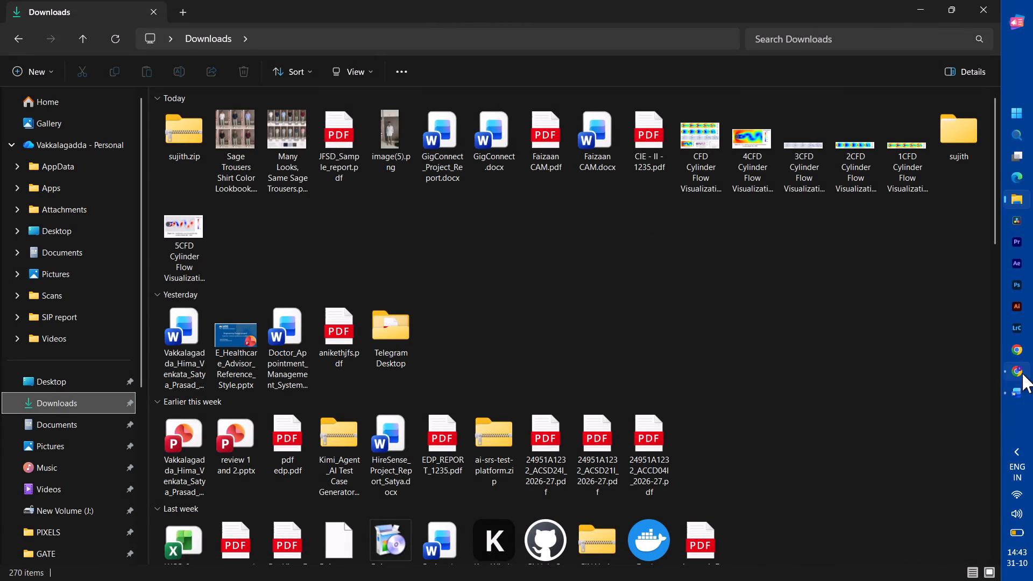
# Reopen the full collage from Chrome's downloads in Photos and crop it to the Figure 5.6 drag coefficient graph, about 430 x 314.
pyautogui.hotkey('alt', 'Tab')
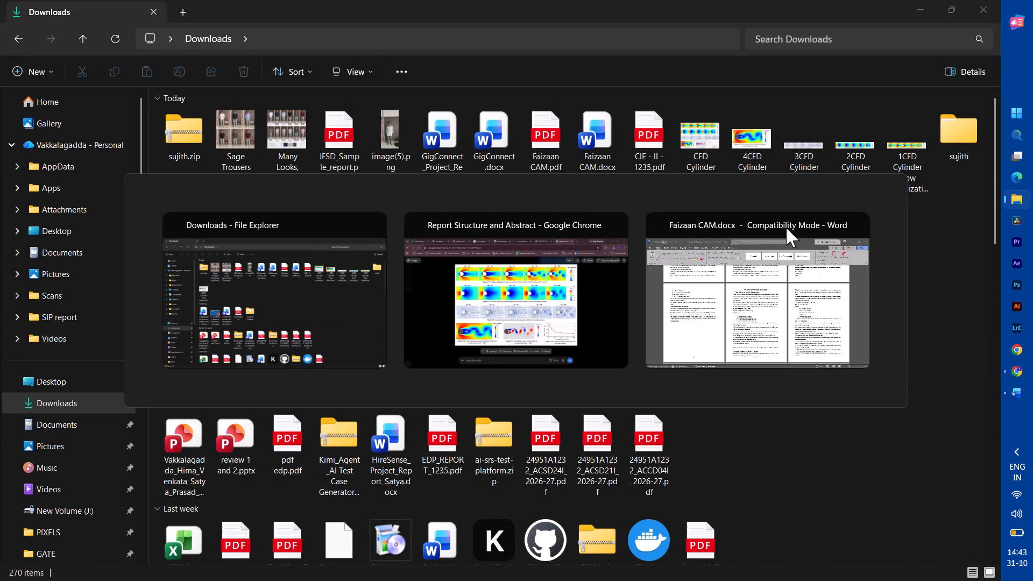
pyautogui.click(930, 42)
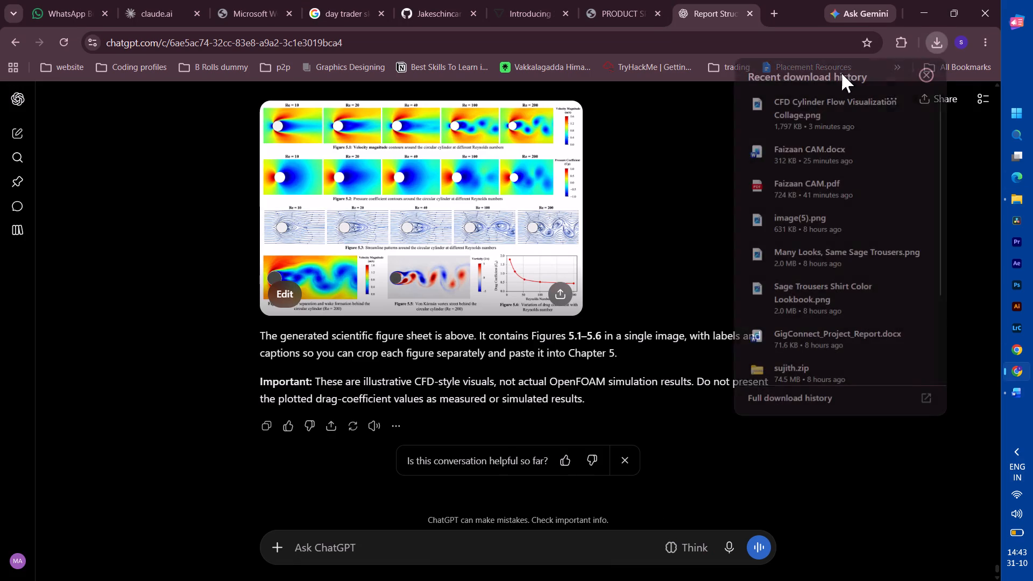
pyautogui.click(782, 108)
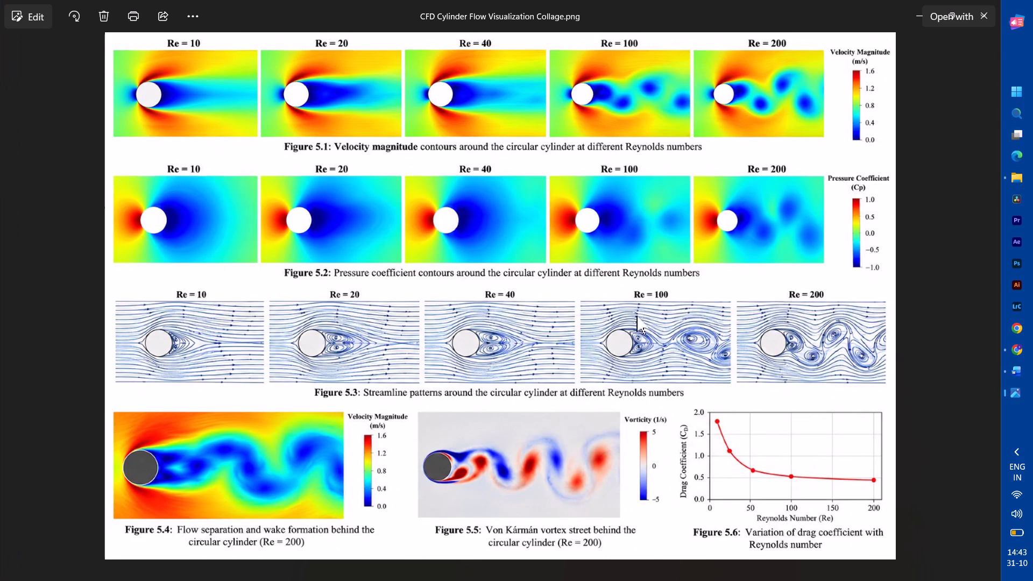
pyautogui.click(20, 18)
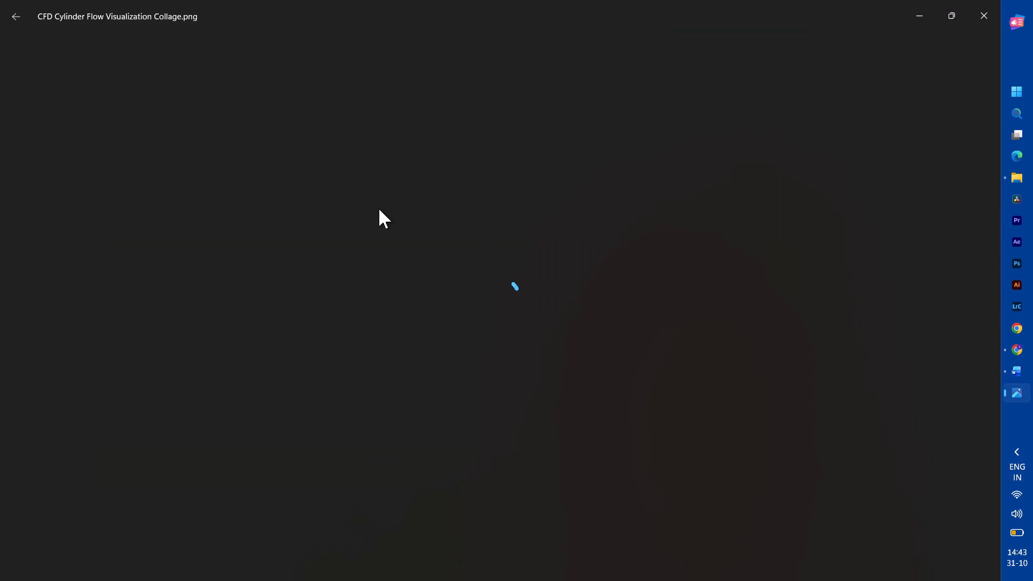
pyautogui.moveTo(240, 119); pyautogui.dragTo(343, 200)
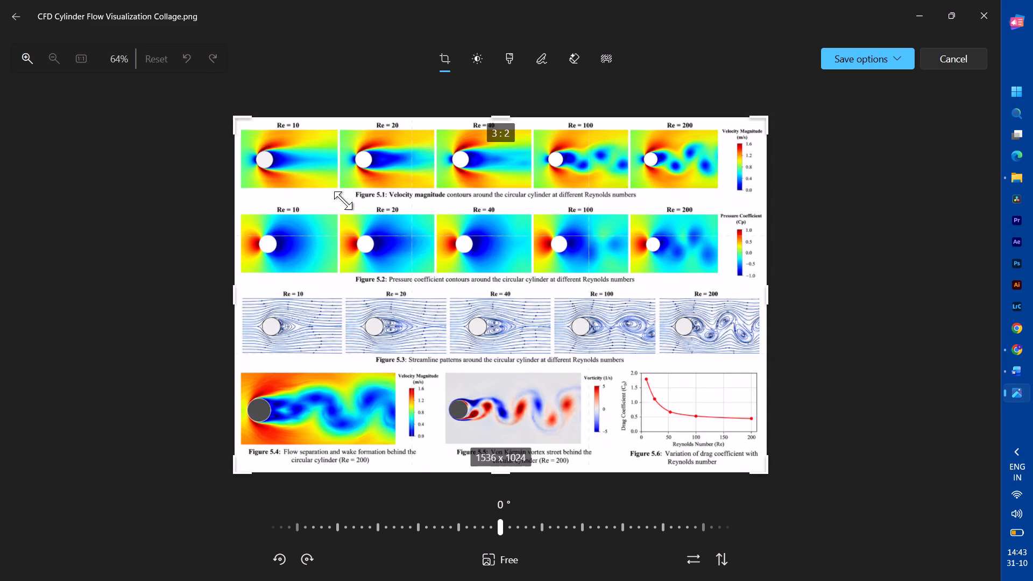
pyautogui.moveTo(343, 200); pyautogui.dragTo(624, 362)
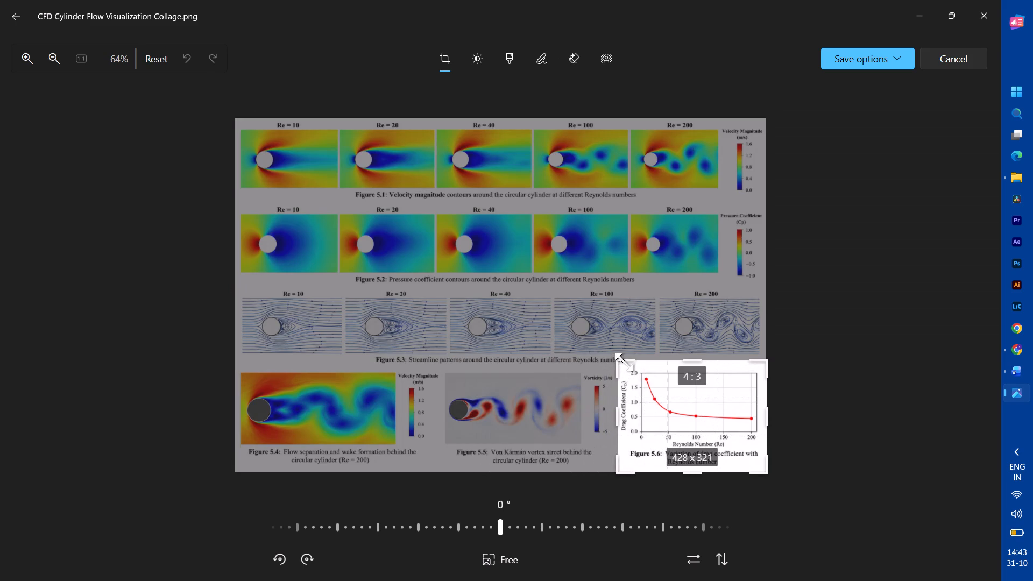
pyautogui.moveTo(624, 362); pyautogui.dragTo(623, 365)
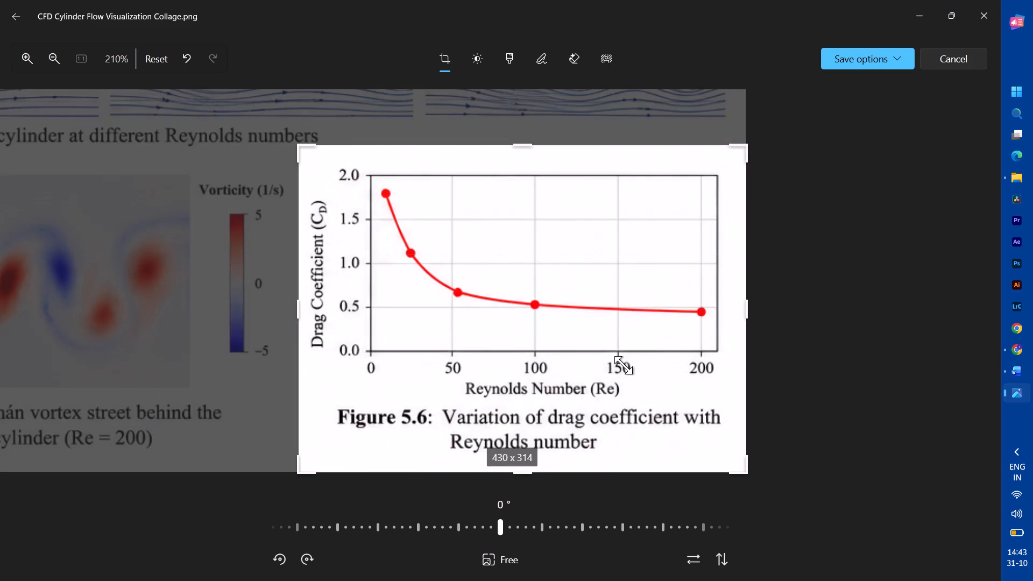
# Save the Figure 5.6 crop as a copy named 6CFD Cylinder Flow Visualization Collage.png in Downloads and close the image.
pyautogui.click(851, 52)
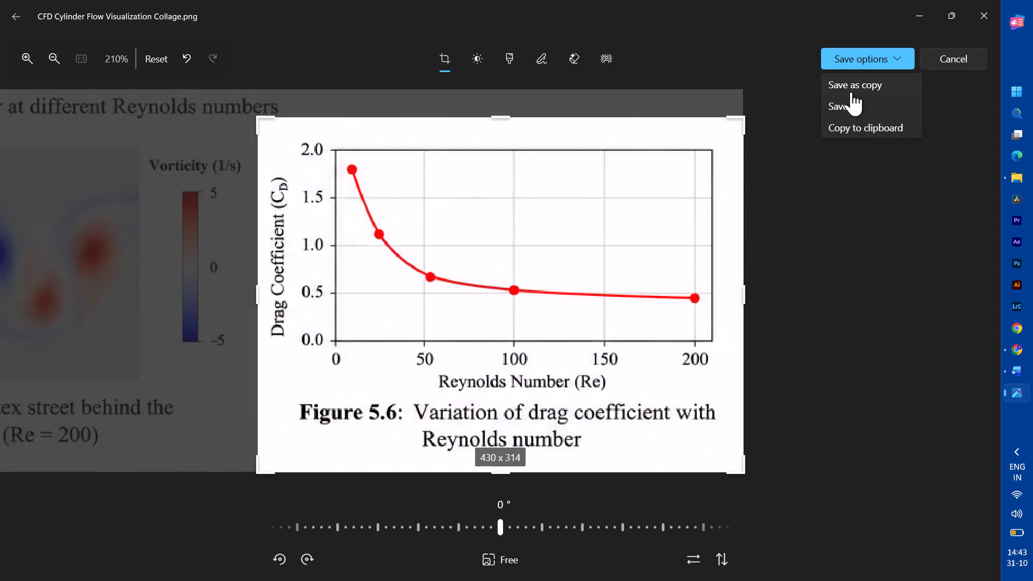
pyautogui.click(863, 87)
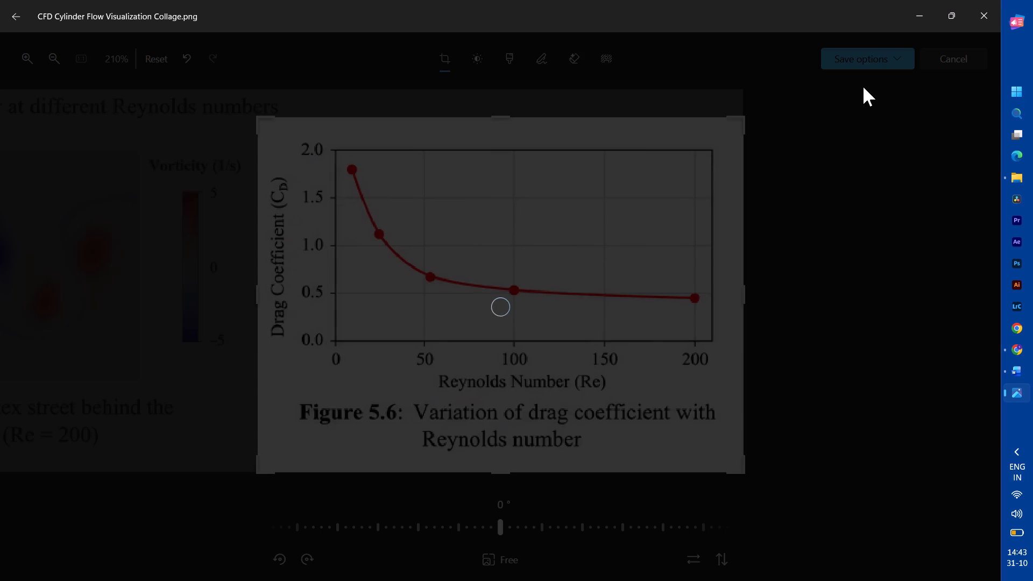
pyautogui.press('Left')
pyautogui.press('6')
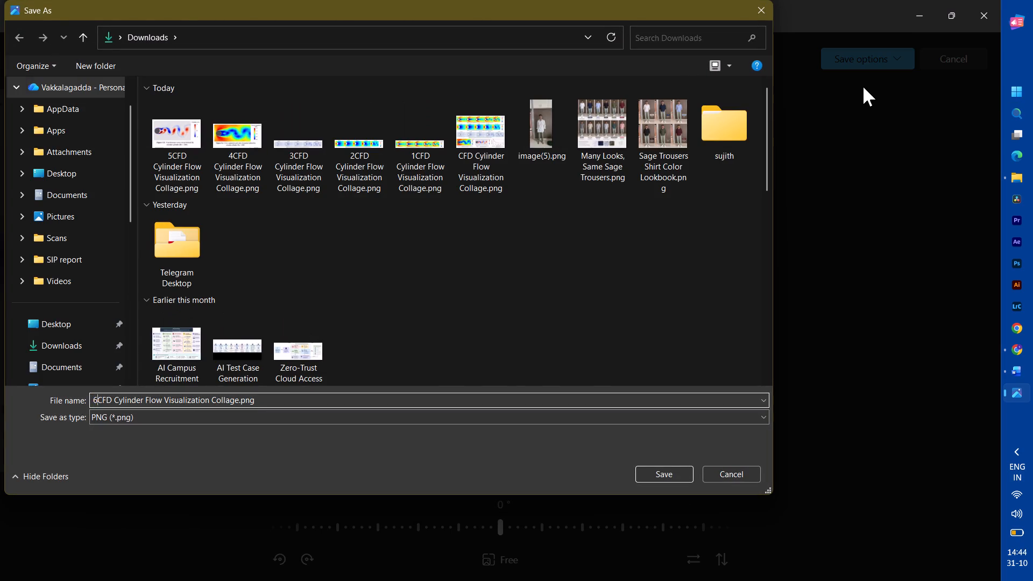
pyautogui.press('Return')
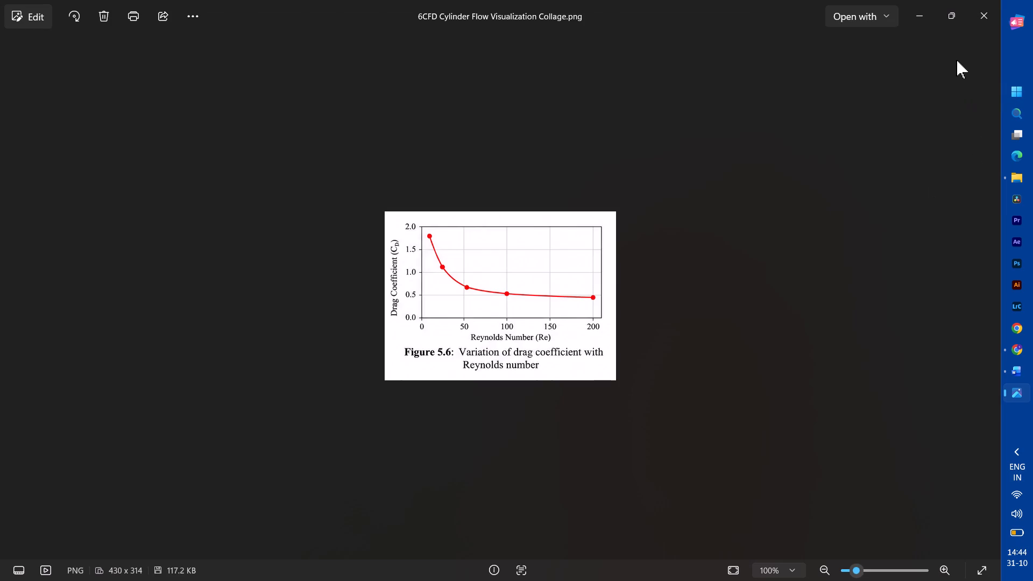
pyautogui.press('Escape')
# Switch to the Downloads folder in File Explorer, where the cropped figure images are stored.
pyautogui.hotkey('alt', 'Tab')
pyautogui.hotkey('alt', 'Tab')
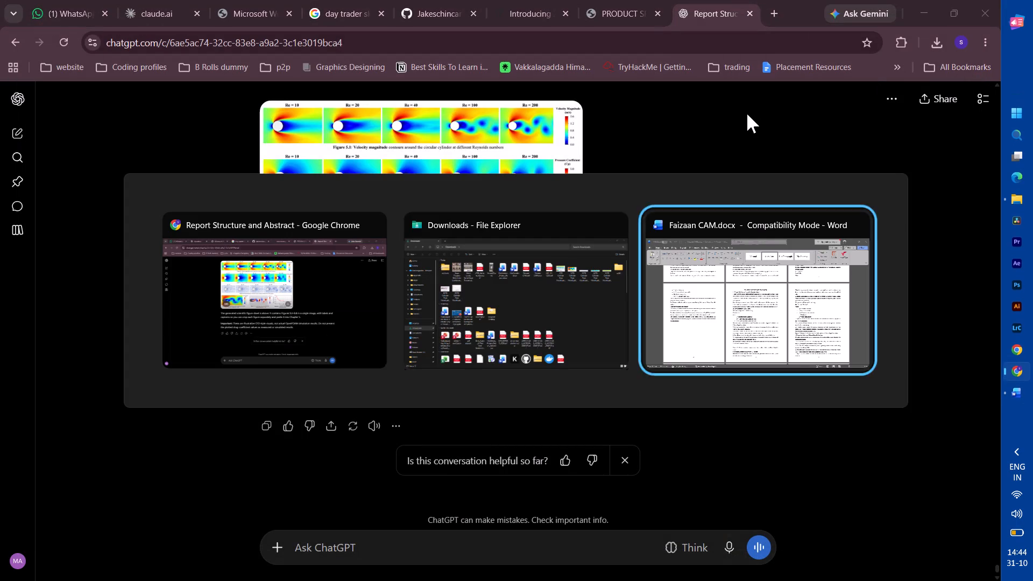
pyautogui.hotkey('alt', 'Tab')
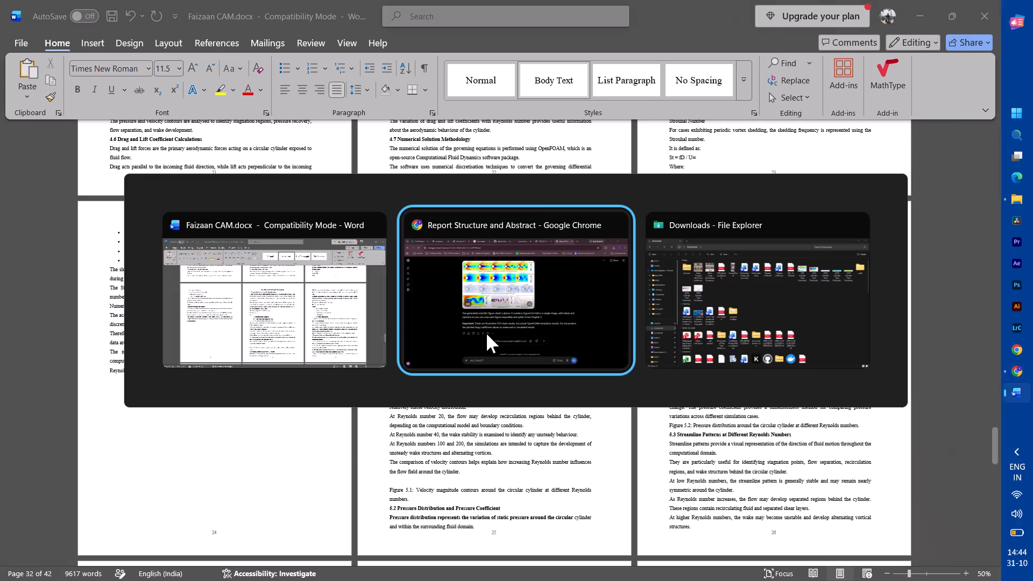
pyautogui.hotkey('alt', 'Tab')
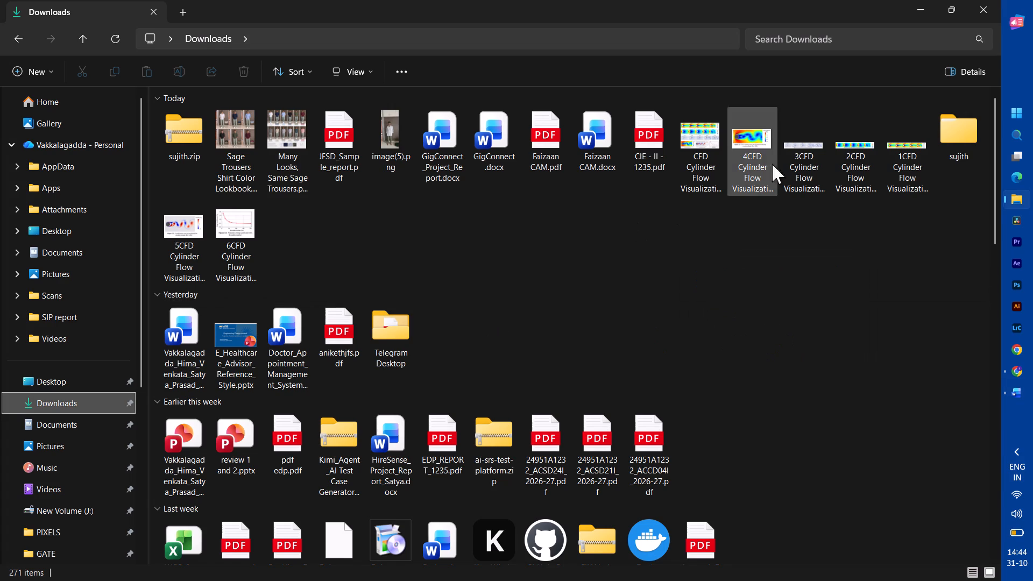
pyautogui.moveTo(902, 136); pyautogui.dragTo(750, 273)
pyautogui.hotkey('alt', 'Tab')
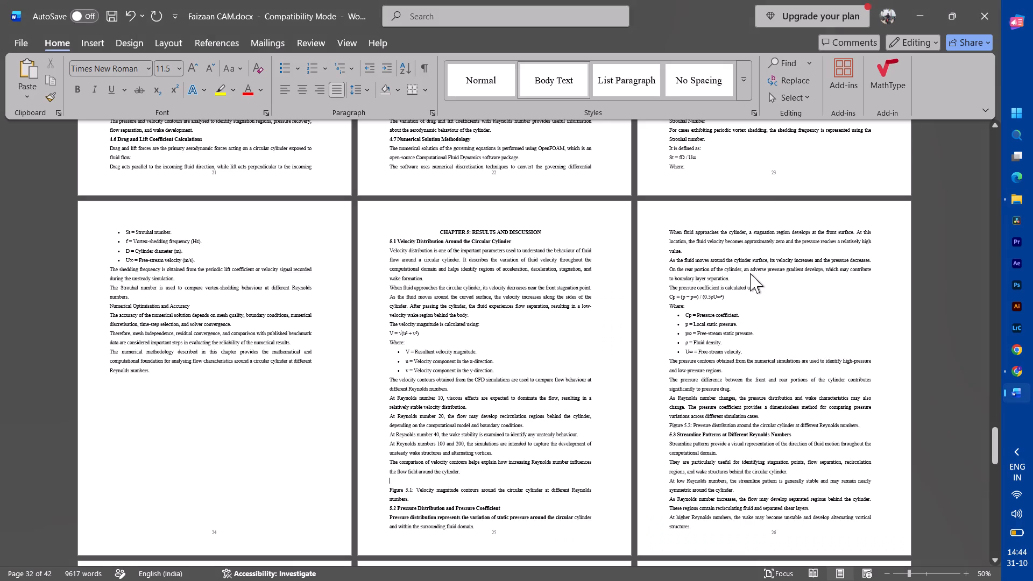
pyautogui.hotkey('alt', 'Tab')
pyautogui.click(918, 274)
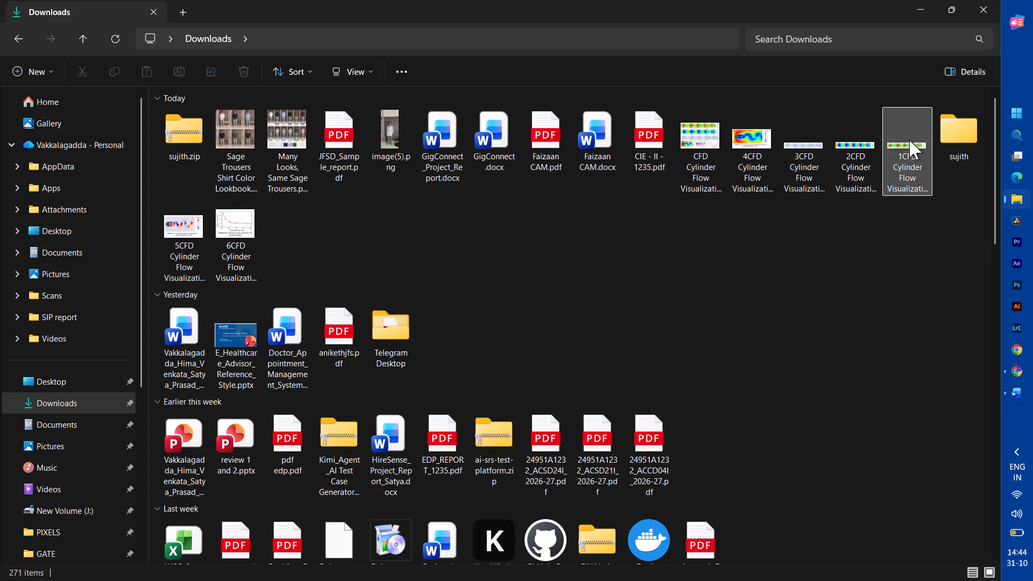
# Insert the 1CFD image from Downloads into the Word report on the empty line above the Figure 5.1 caption.
pyautogui.moveTo(909, 140); pyautogui.dragTo(909, 225)
pyautogui.moveTo(908, 133); pyautogui.dragTo(476, 473)
pyautogui.hotkey('alt', 'Tab')
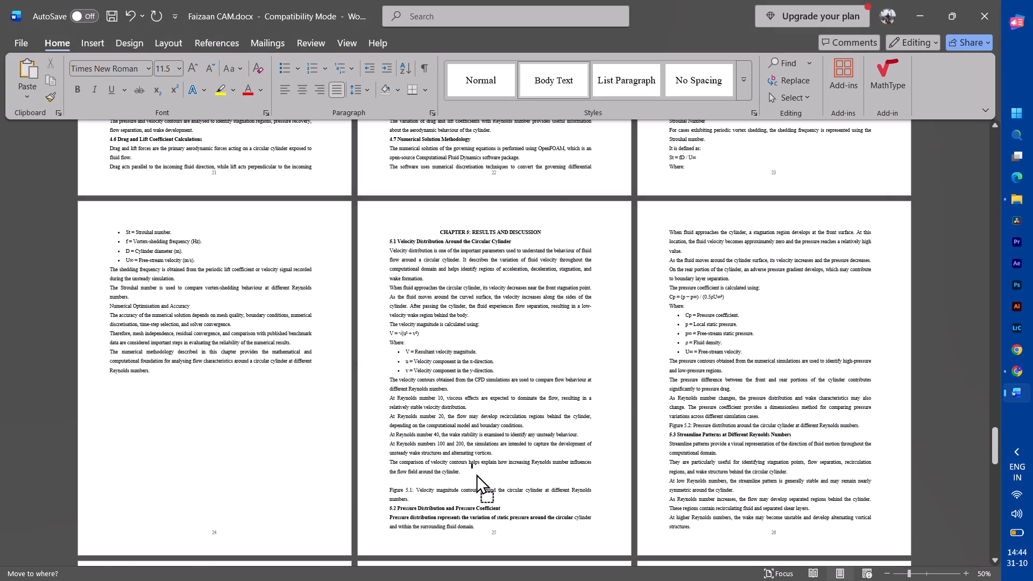
pyautogui.moveTo(476, 473); pyautogui.dragTo(471, 482)
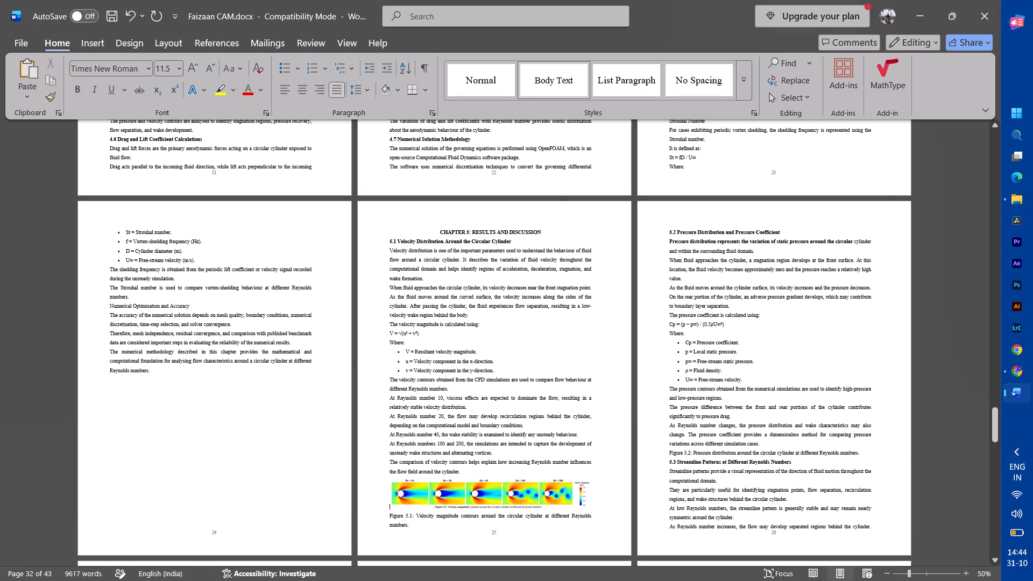
# Add an empty line above the Figure 5.2 caption in section 5.2 and return to the Downloads folder.
pyautogui.click(763, 442)
pyautogui.press('Return')
pyautogui.hotkey('alt', 'Tab')
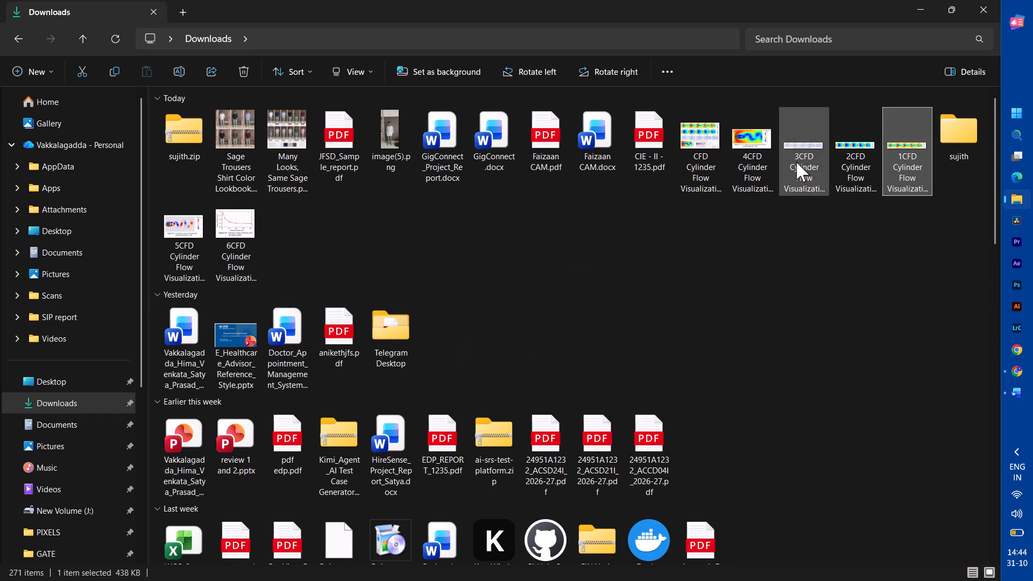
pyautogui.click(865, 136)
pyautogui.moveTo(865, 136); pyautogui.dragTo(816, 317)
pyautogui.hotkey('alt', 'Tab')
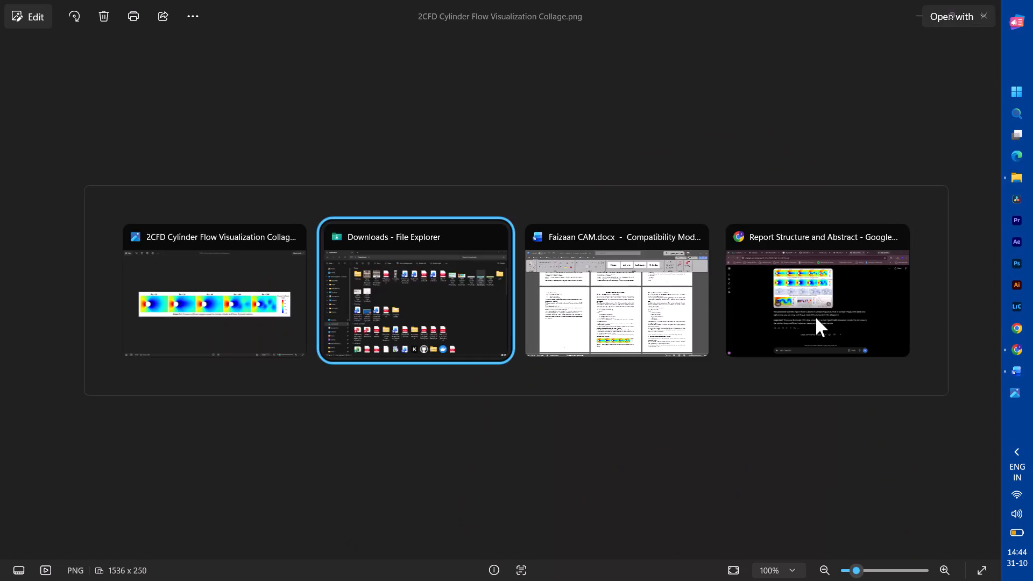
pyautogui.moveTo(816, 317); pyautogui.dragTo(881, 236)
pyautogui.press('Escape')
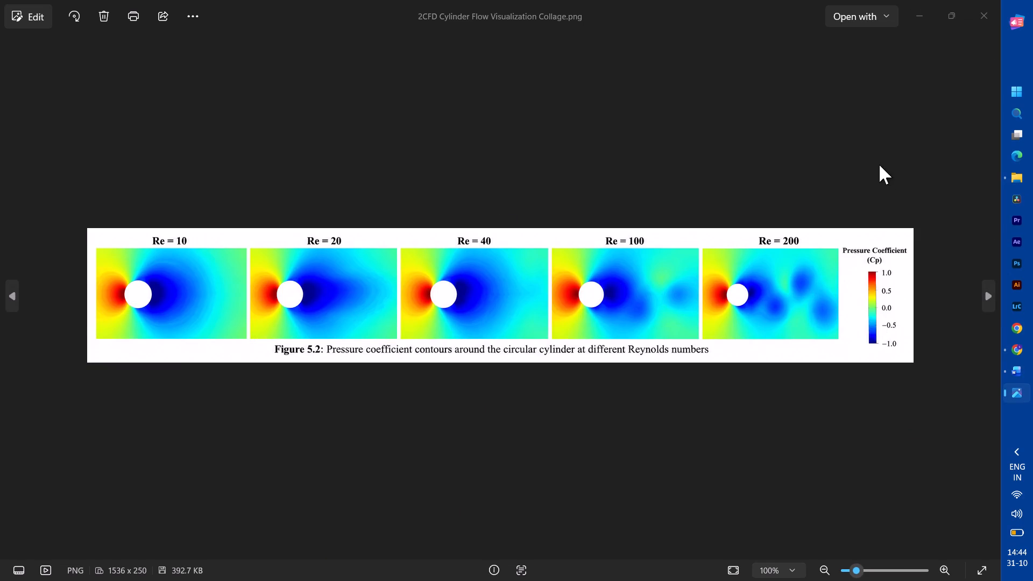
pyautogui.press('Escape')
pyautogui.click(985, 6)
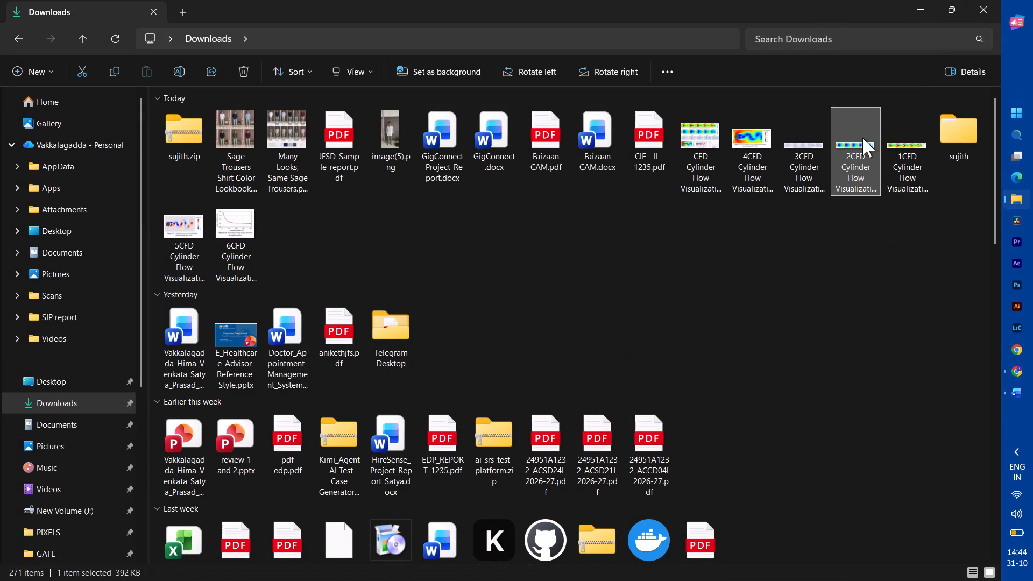
# Insert the 2CFD image from Downloads into the Word report on the empty line above the Figure 5.2 caption.
pyautogui.moveTo(853, 133); pyautogui.dragTo(774, 443)
pyautogui.hotkey('alt', 'Tab')
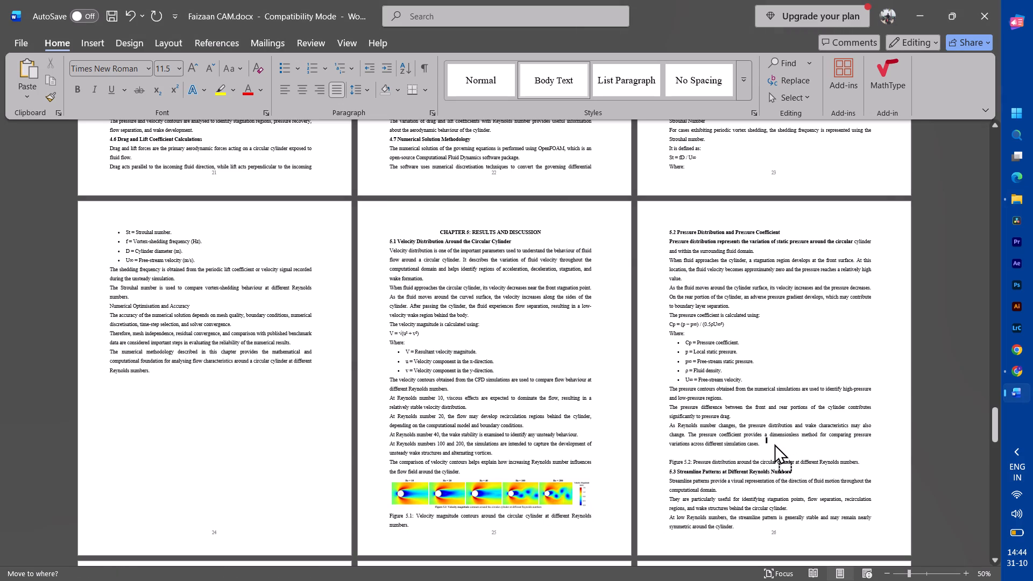
pyautogui.moveTo(774, 443); pyautogui.dragTo(771, 448)
# Add an empty line above the Figure 5.3 caption in the report and insert the 3CFD image from Downloads there.
pyautogui.scroll(-3, 771, 448)
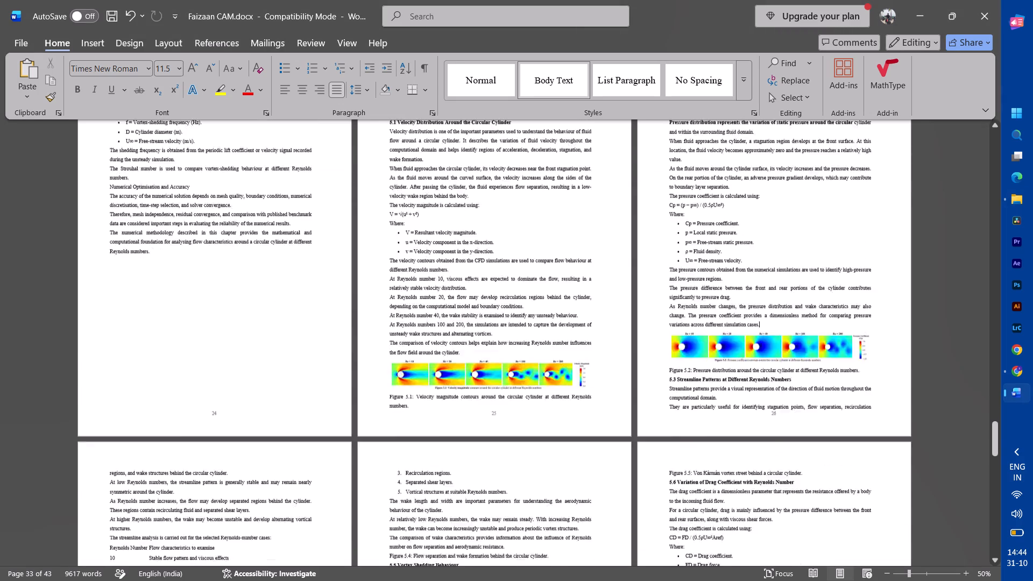
pyautogui.scroll(-2, 771, 448)
pyautogui.scroll(-1, 352, 470)
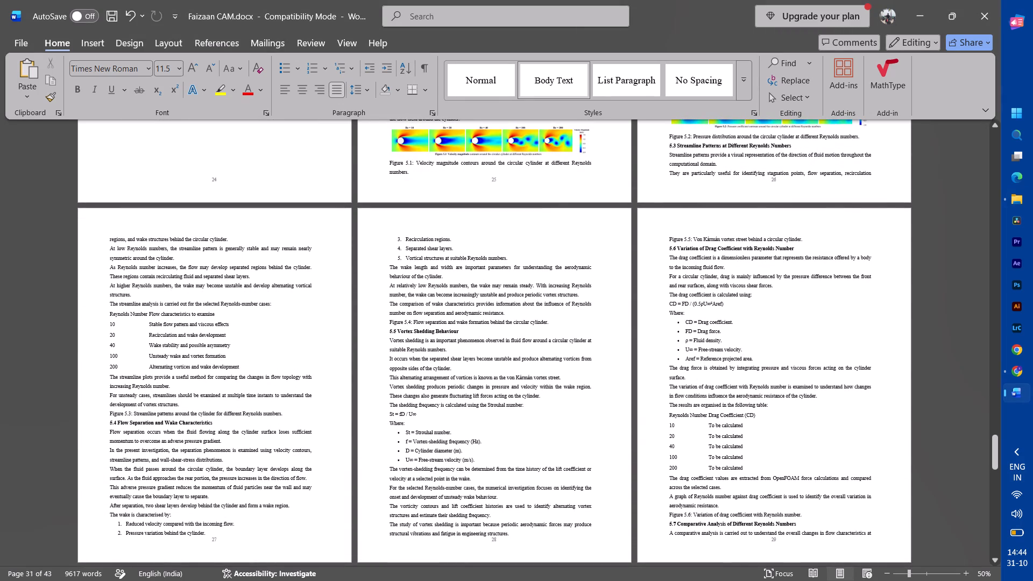
pyautogui.click(193, 402)
pyautogui.press('Return')
pyautogui.hotkey('alt', 'Tab')
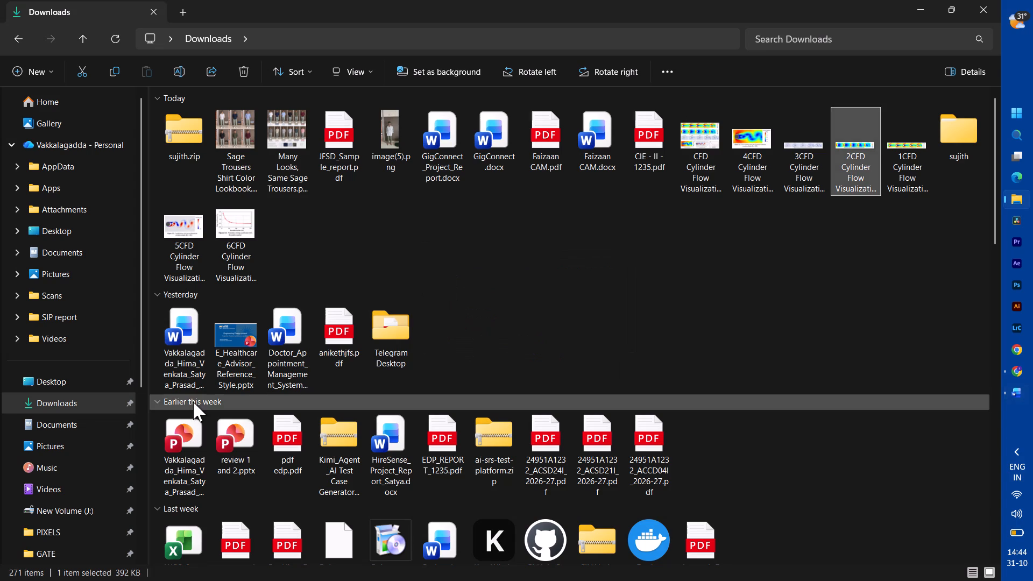
pyautogui.click(793, 132)
pyautogui.moveTo(793, 132); pyautogui.dragTo(217, 417)
pyautogui.hotkey('alt', 'Tab')
# Add an empty line above the Figure 5.4 caption in the report and insert the 4CFD image from Downloads there.
pyautogui.scroll(-1, 217, 417)
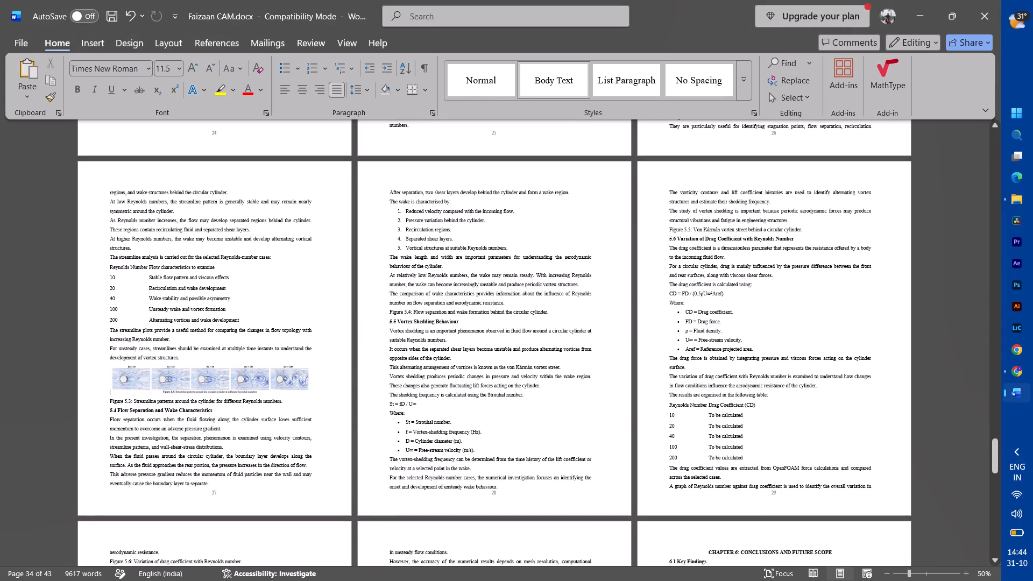
pyautogui.click(507, 300)
pyautogui.press('Return')
pyautogui.hotkey('alt', 'Tab')
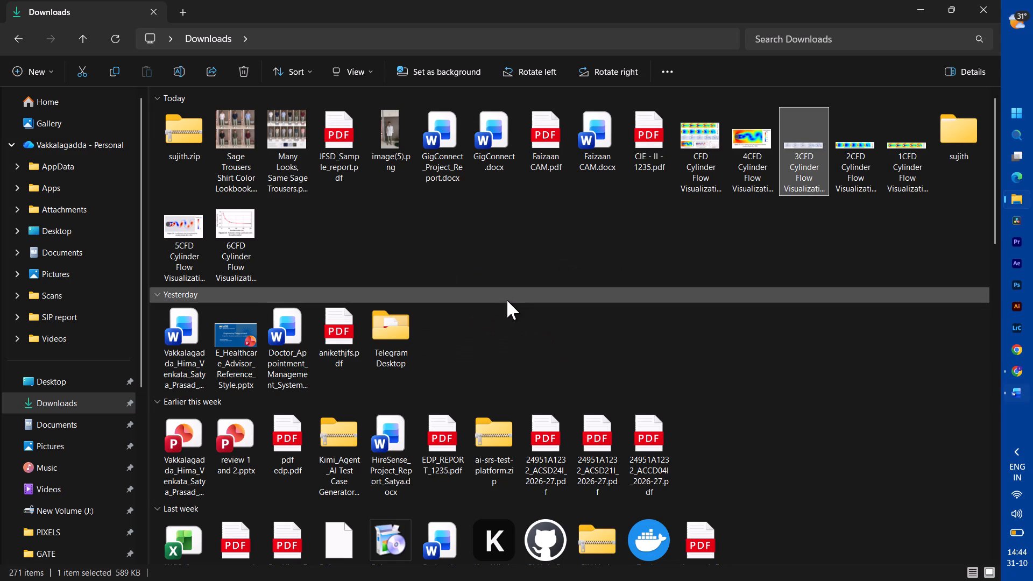
pyautogui.click(749, 134)
pyautogui.moveTo(749, 134); pyautogui.dragTo(697, 307)
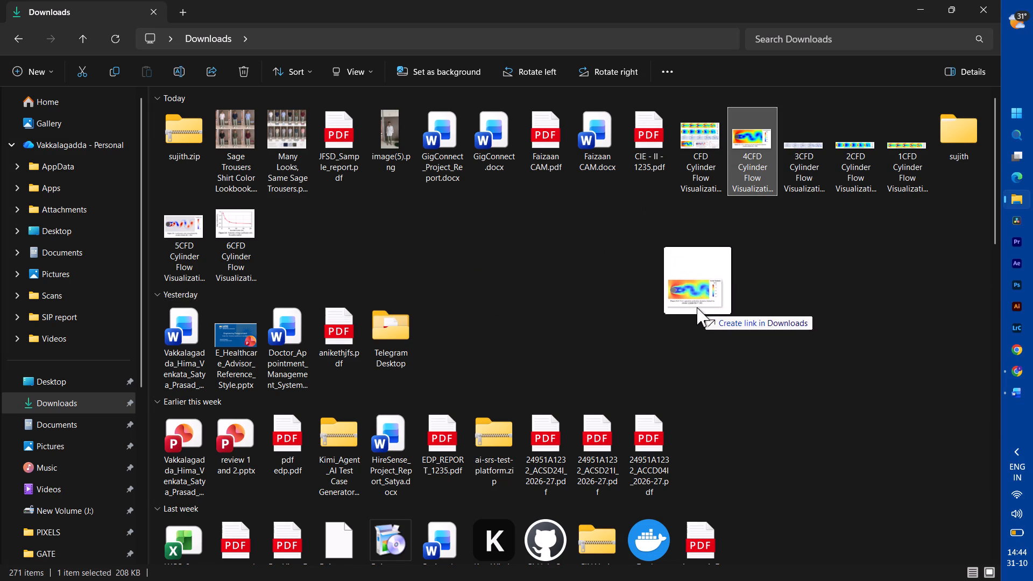
pyautogui.hotkey('alt', 'Tab')
pyautogui.moveTo(697, 307); pyautogui.dragTo(492, 311)
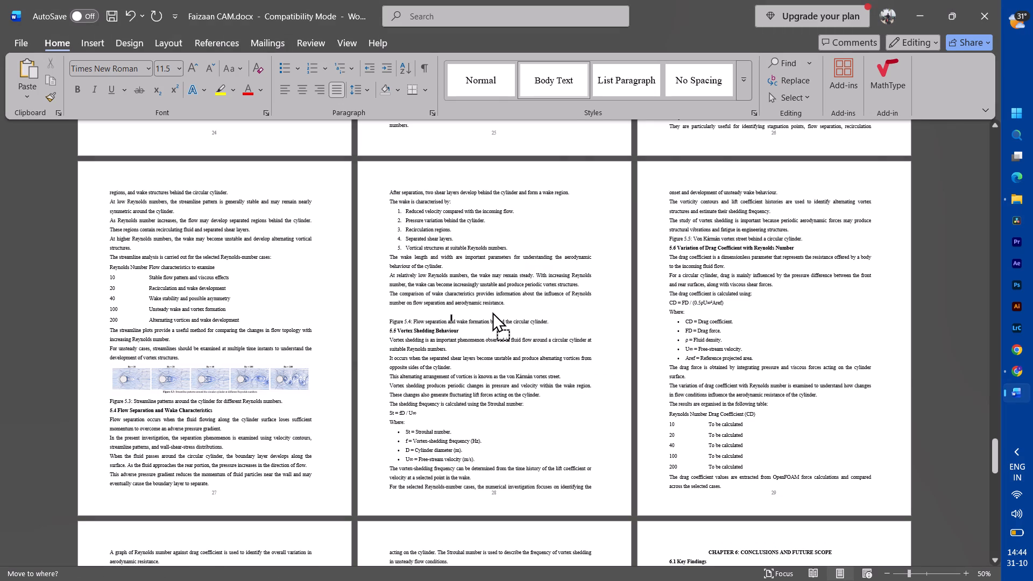
pyautogui.moveTo(492, 311); pyautogui.dragTo(494, 310)
# Add an empty line above the Figure 5.5 caption in the report and return to Downloads to fetch its image.
pyautogui.scroll(-1, 494, 310)
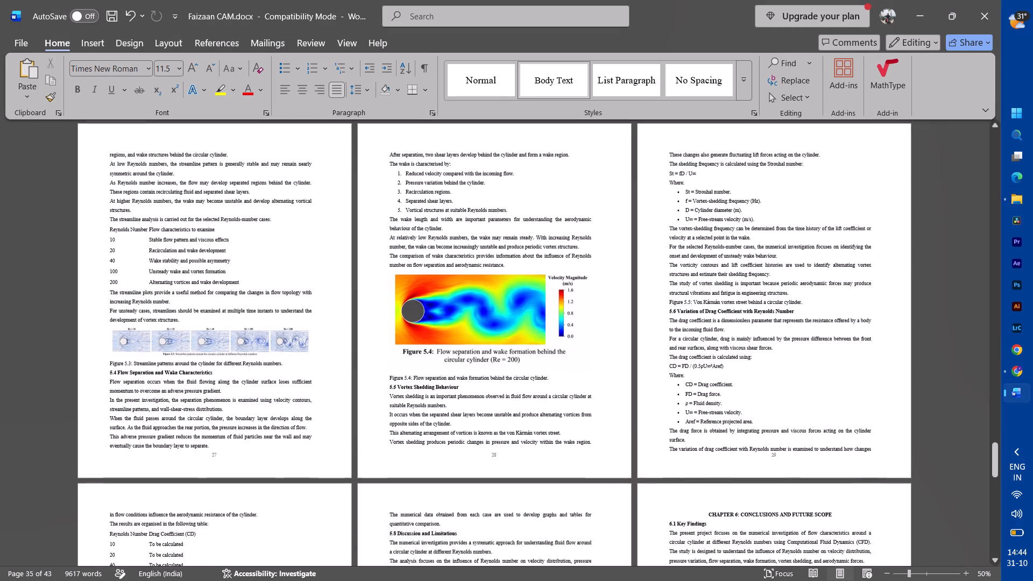
pyautogui.scroll(-1, 494, 310)
pyautogui.click(794, 266)
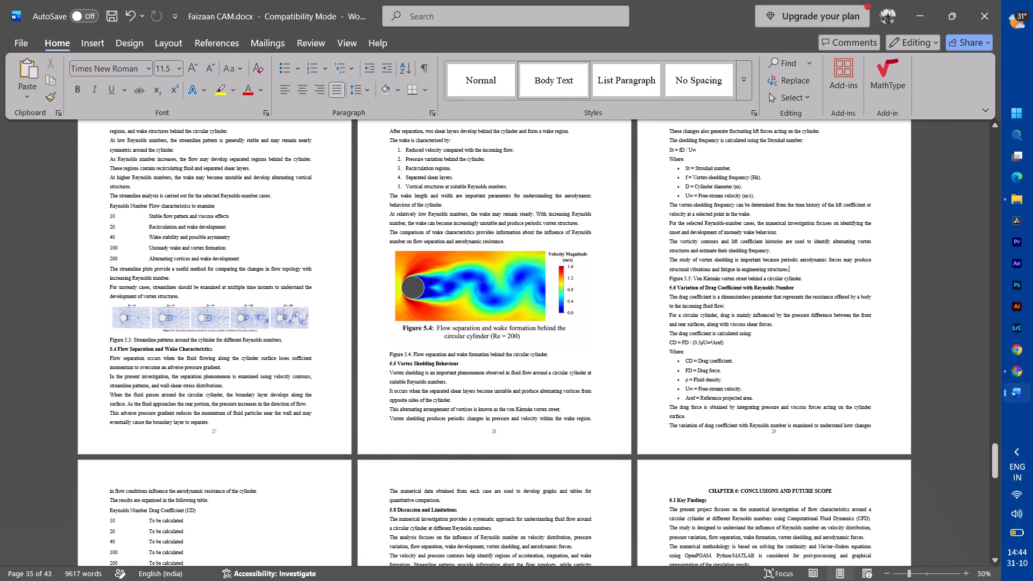
pyautogui.press('Return')
pyautogui.hotkey('alt', 'Tab')
pyautogui.click(684, 143)
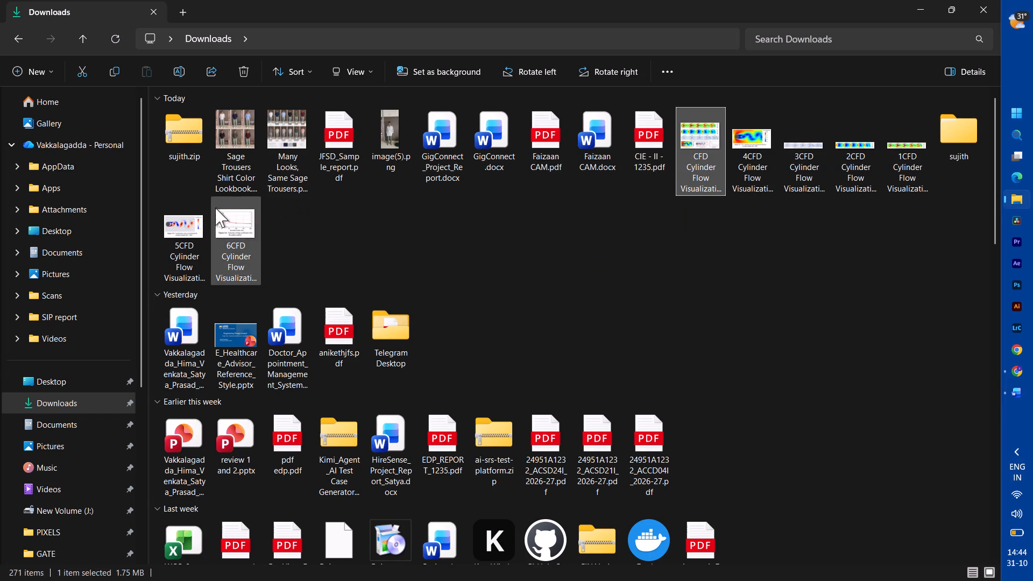
# Insert the 5CFD image from Downloads into the Word report on the empty line above the Figure 5.5 caption.
pyautogui.click(190, 218)
pyautogui.moveTo(190, 218); pyautogui.dragTo(536, 268)
pyautogui.hotkey('alt', 'Tab')
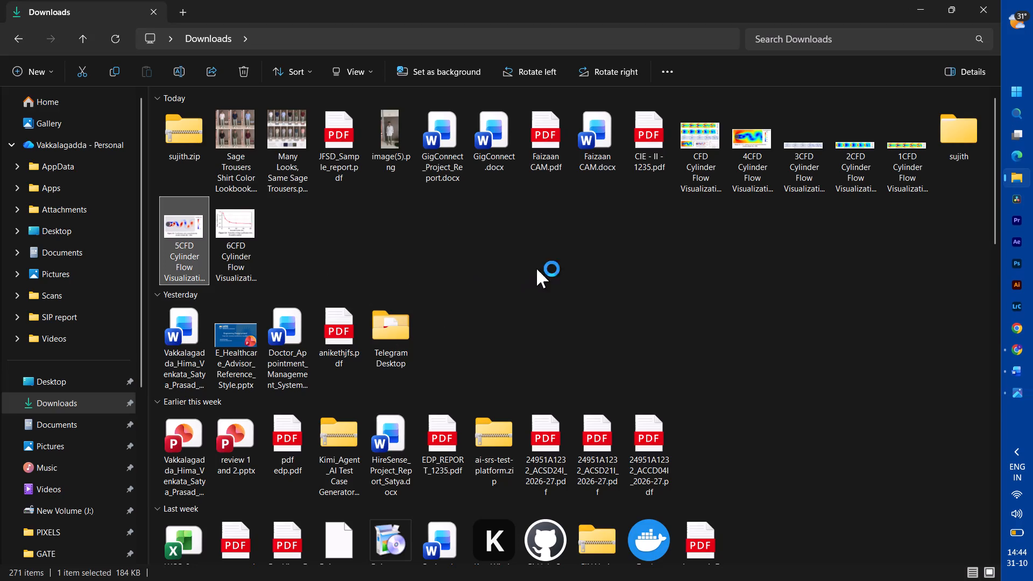
pyautogui.moveTo(536, 268); pyautogui.dragTo(172, 238)
pyautogui.hotkey('alt', 'Tab')
pyautogui.press('Escape')
pyautogui.moveTo(172, 238); pyautogui.dragTo(732, 280)
pyautogui.hotkey('alt', 'Tab')
# Add an empty line above the Figure 5.6 caption in the report and insert the 6CFD image from Downloads there.
pyautogui.scroll(-3, 732, 280)
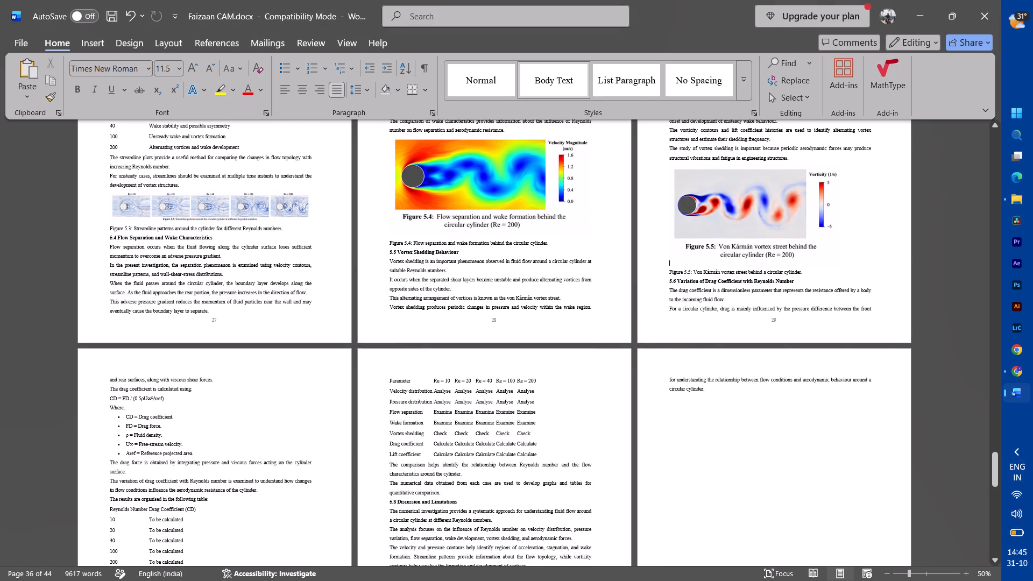
pyautogui.scroll(-1, 289, 445)
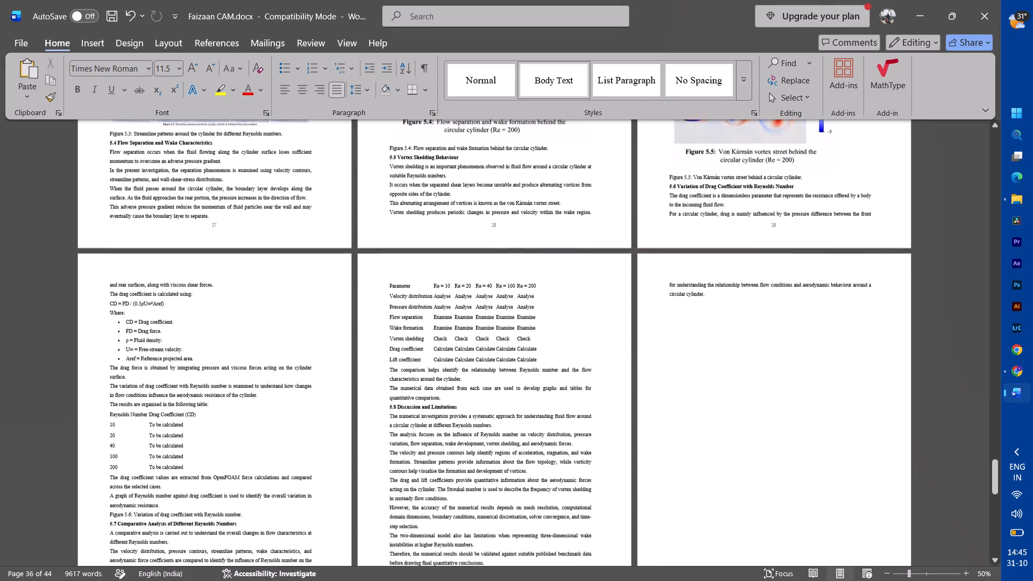
pyautogui.scroll(-3, 289, 445)
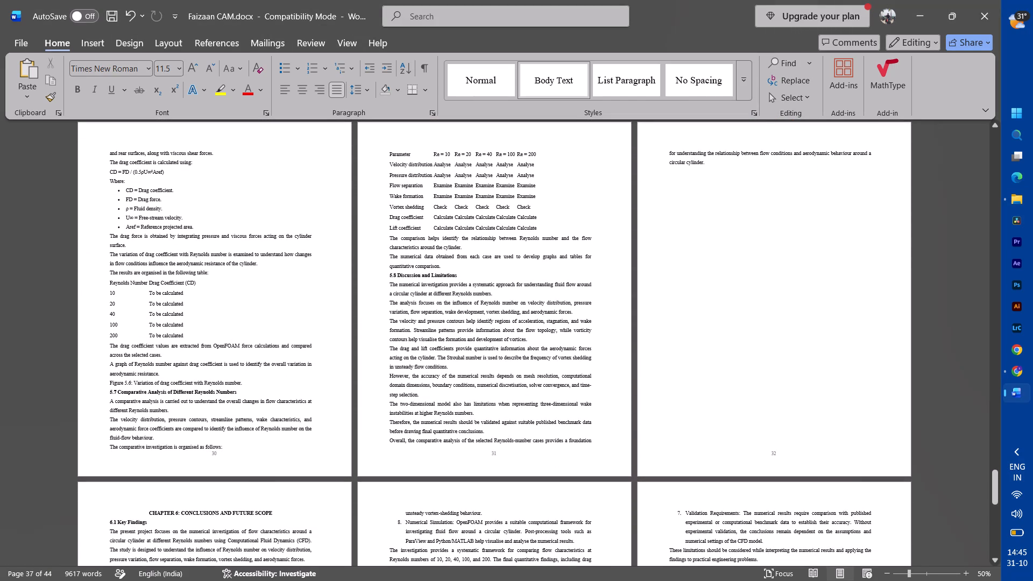
pyautogui.click(167, 369)
pyautogui.press('Down')
pyautogui.press('Return')
pyautogui.hotkey('alt', 'Tab')
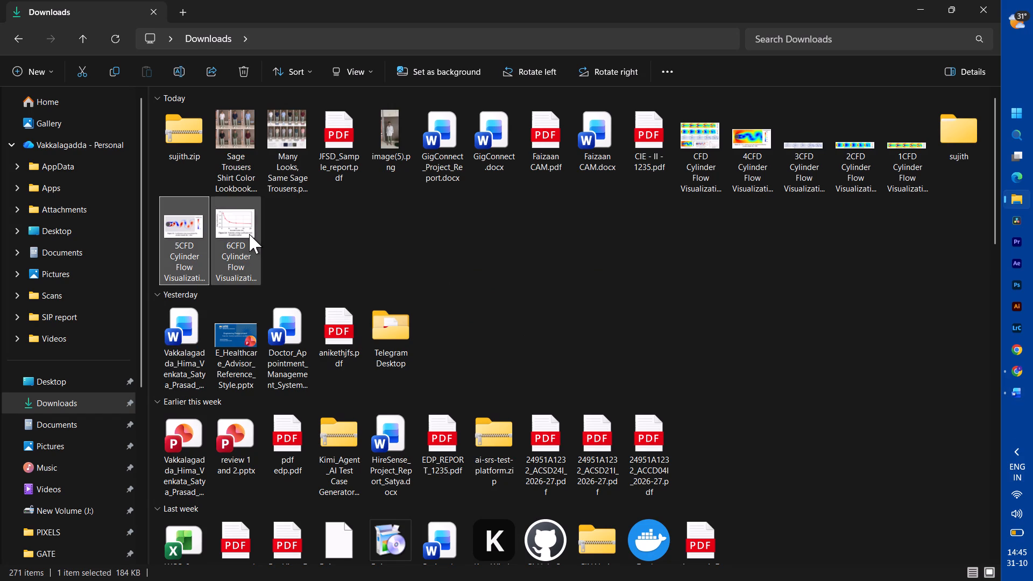
pyautogui.click(249, 234)
pyautogui.moveTo(249, 234); pyautogui.dragTo(402, 308)
pyautogui.press('Escape')
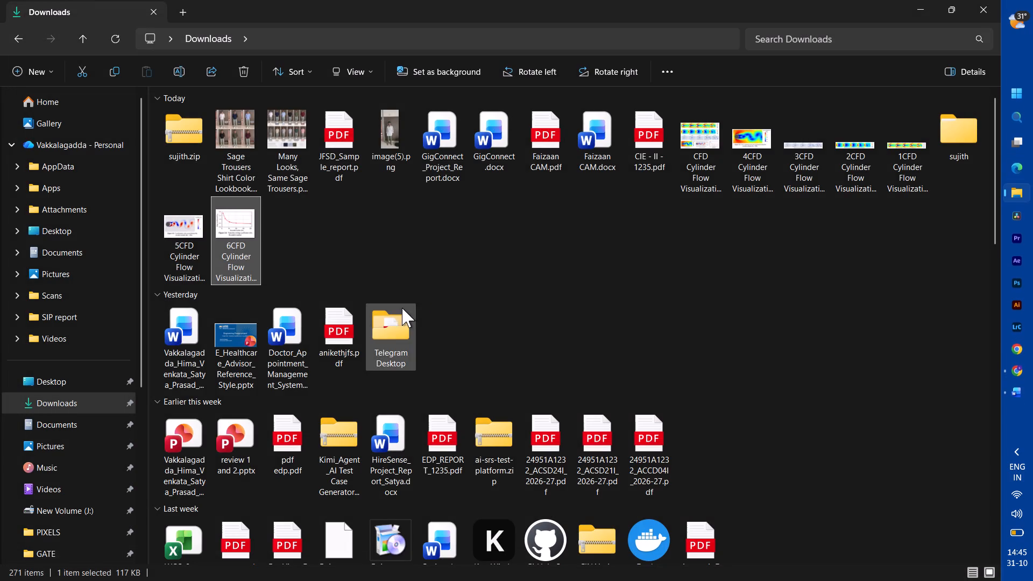
pyautogui.moveTo(245, 226); pyautogui.dragTo(219, 374)
pyautogui.hotkey('alt', 'Tab')
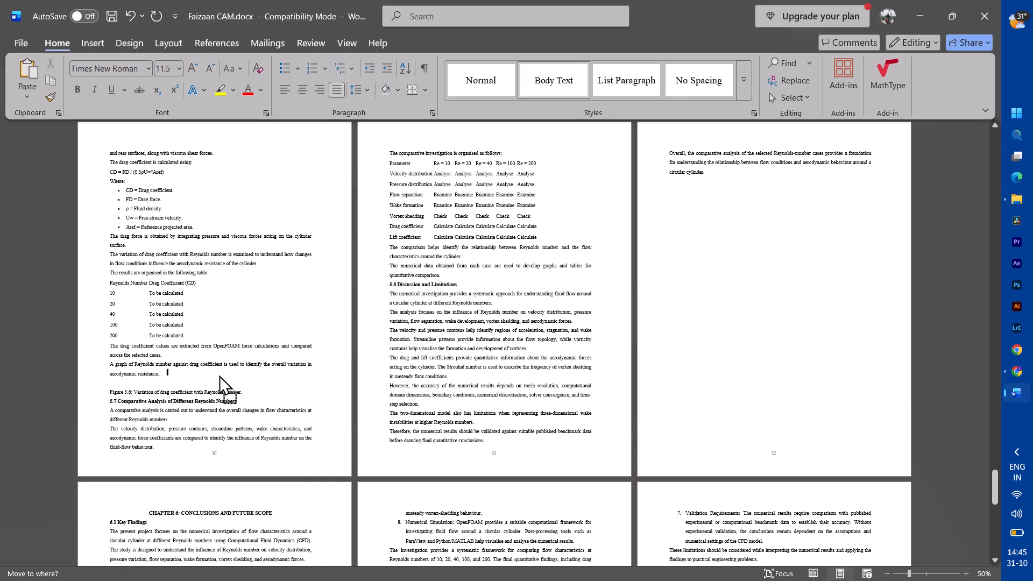
pyautogui.moveTo(219, 374); pyautogui.dragTo(178, 381)
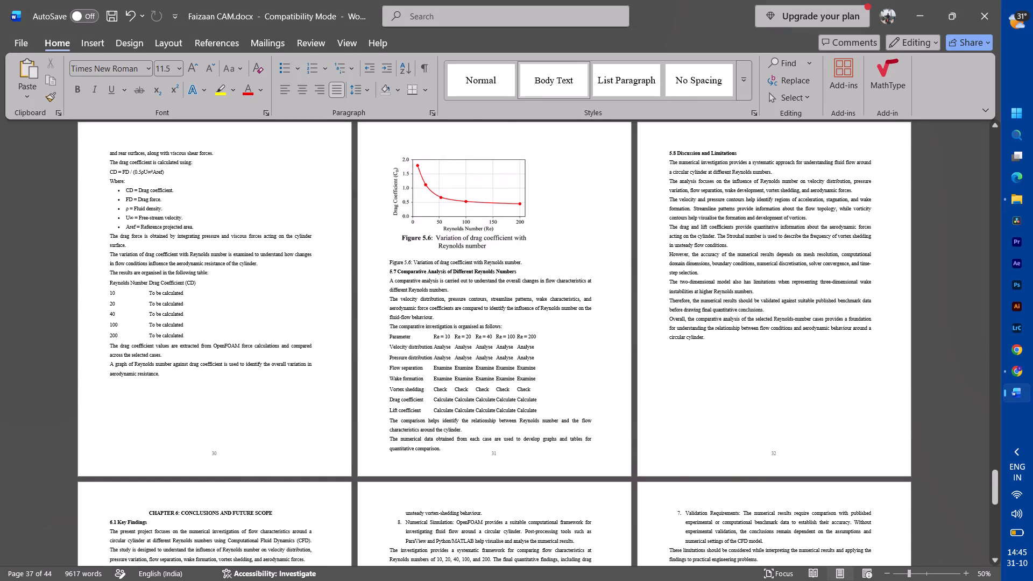
# Save the Word report and close it.
pyautogui.hotkey('ctrl', 's')
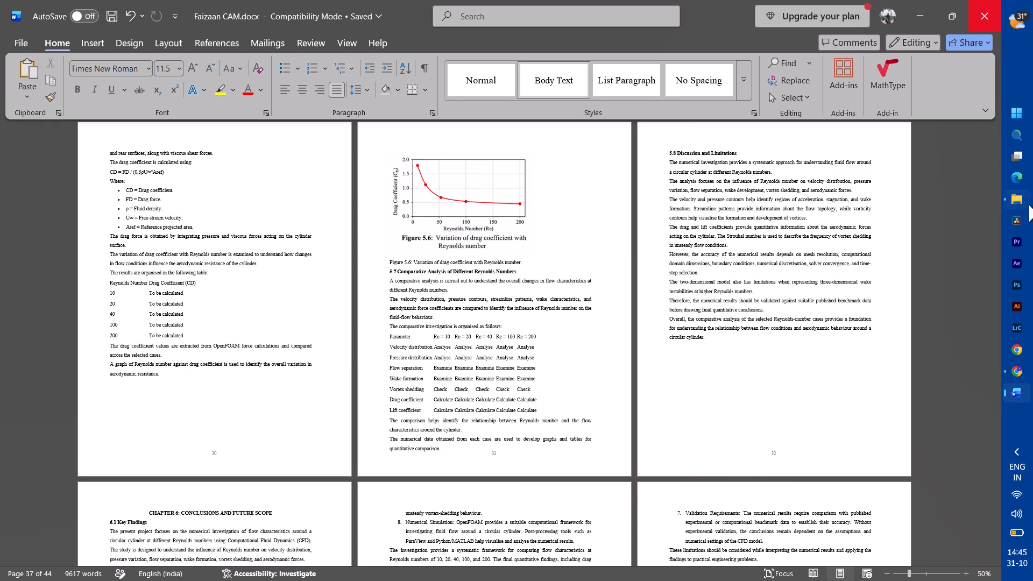
pyautogui.click(986, 7)
# Switch to the Chrome browser window.
pyautogui.click(1014, 388)
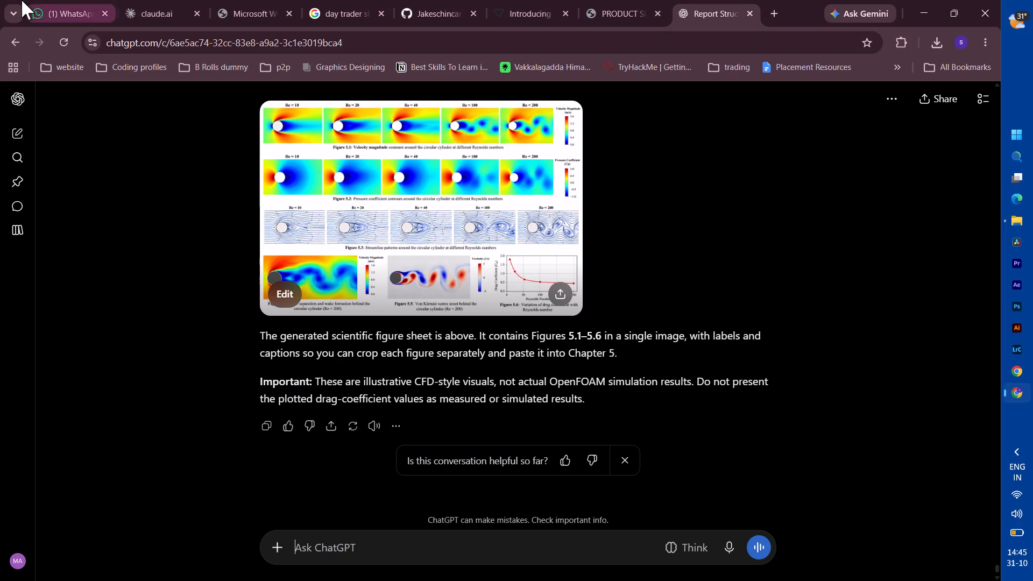